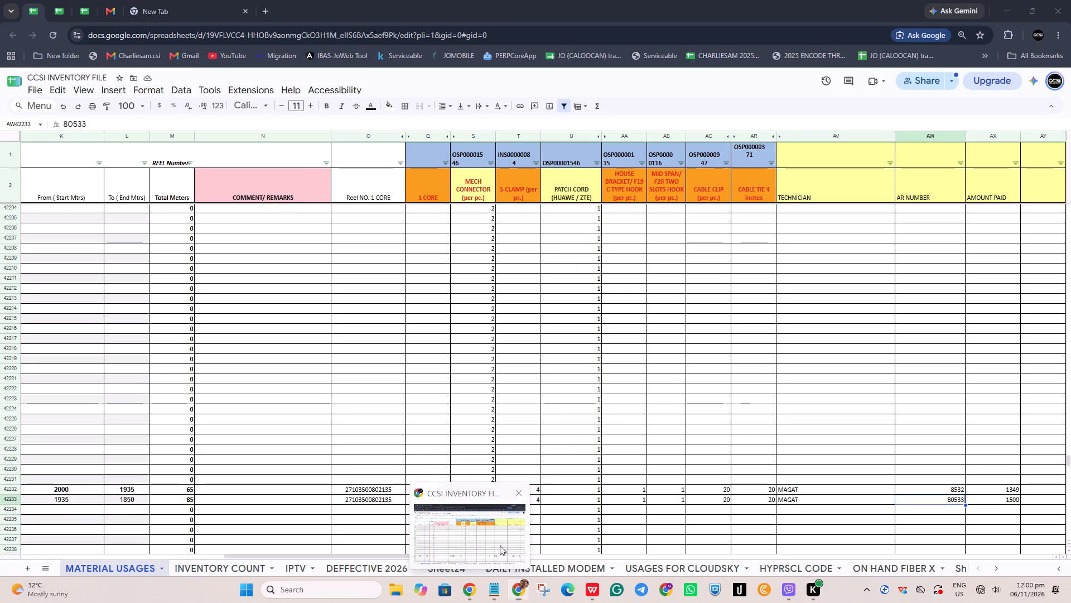
{"action": "key", "text": "Left"}
{"action": "key", "text": "Left"}
{"action": "key", "text": "Left"}
{"action": "key", "text": "Left"}
{"action": "key", "text": "Left"}
{"action": "key", "text": "Left"}
{"action": "key", "text": "Left"}
{"action": "key", "text": "Left"}
{"action": "key", "text": "Left"}
{"action": "key", "text": "Left"}
{"action": "key", "text": "Left"}
{"action": "key", "text": "Left"}
{"action": "key", "text": "Left"}
{"action": "key", "text": "Left"}
{"action": "key", "text": "Left"}
{"action": "key", "text": "Left"}
{"action": "key", "text": "Left"}
{"action": "key", "text": "Left"}
{"action": "key", "text": "Left"}
{"action": "key", "text": "Left"}
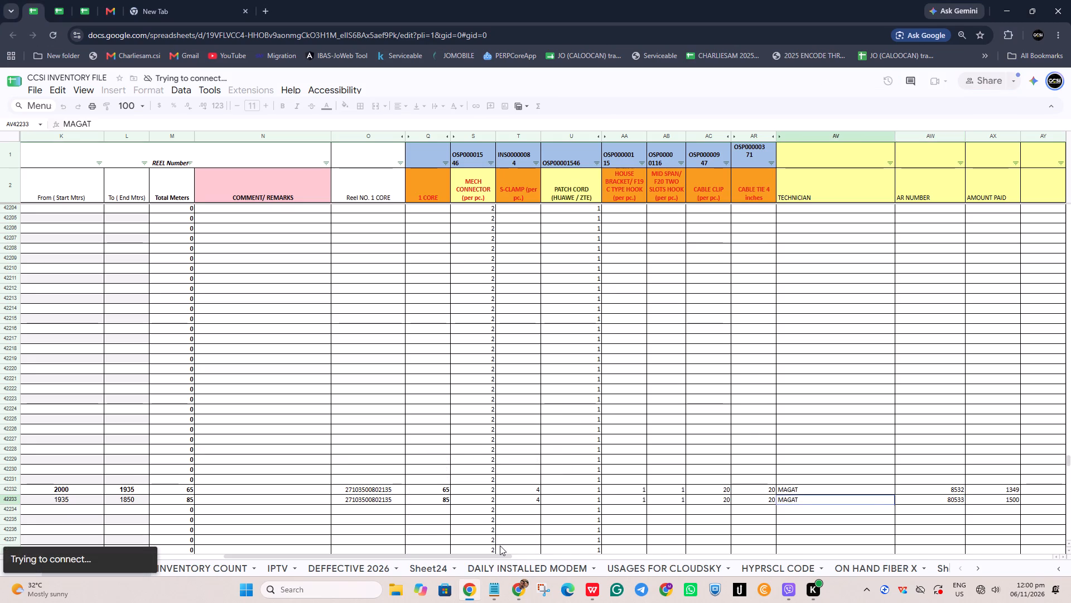
{"action": "key", "text": "Right"}
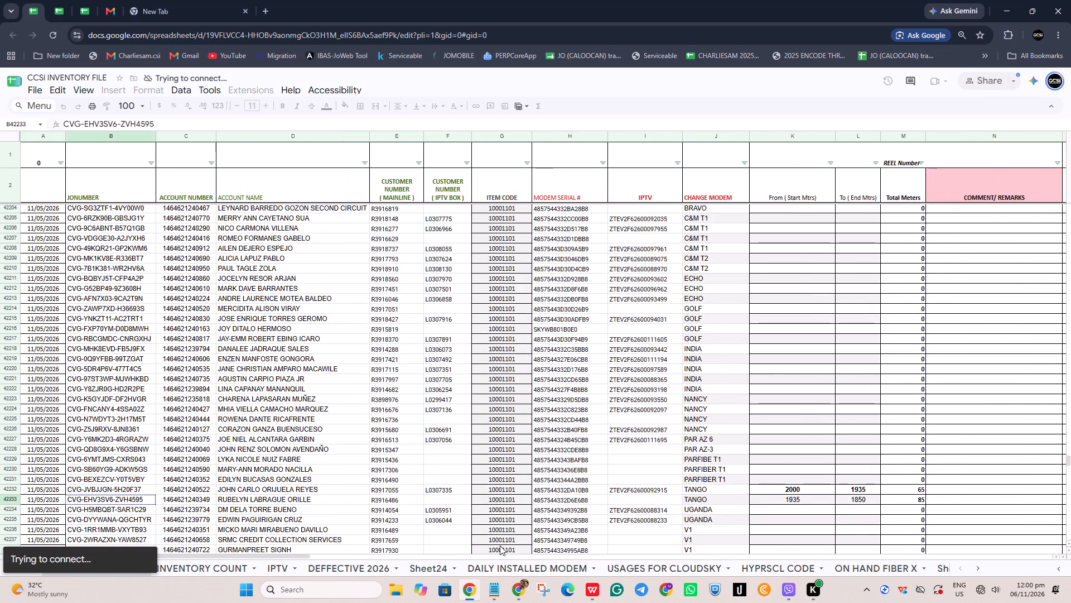
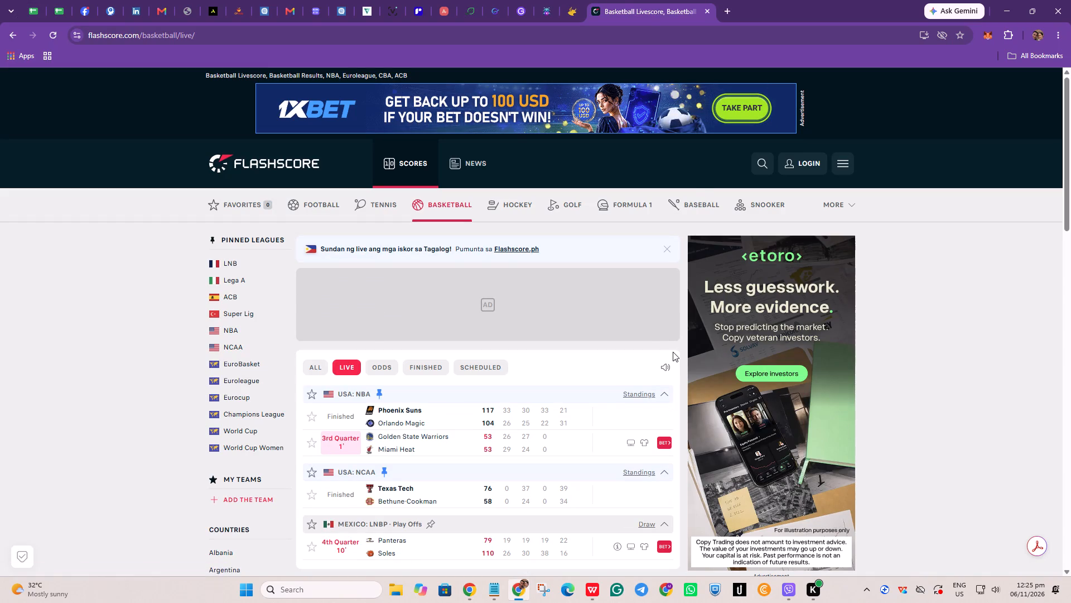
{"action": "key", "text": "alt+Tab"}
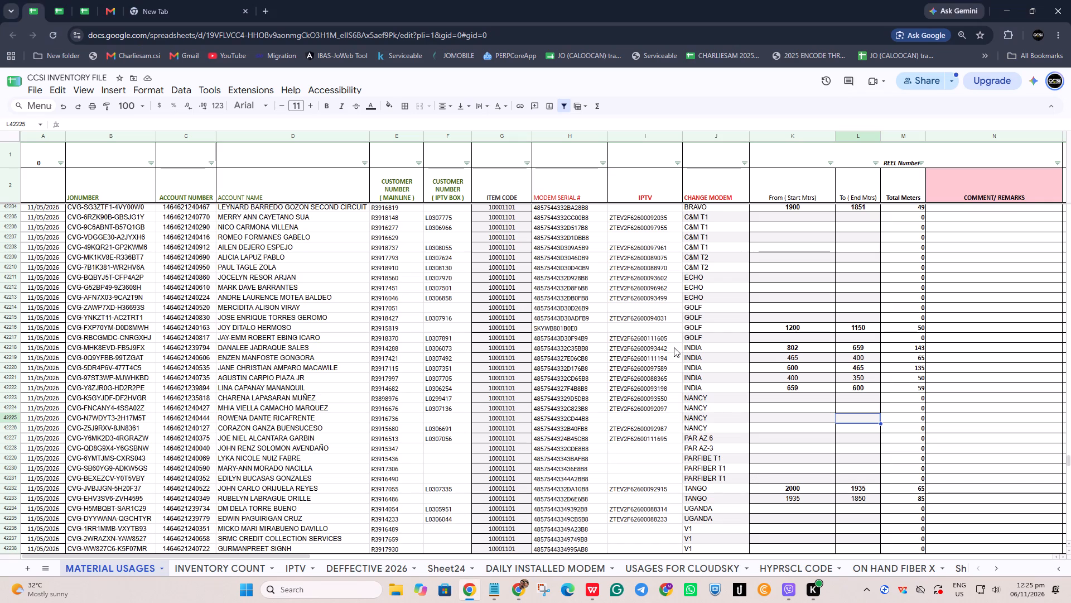
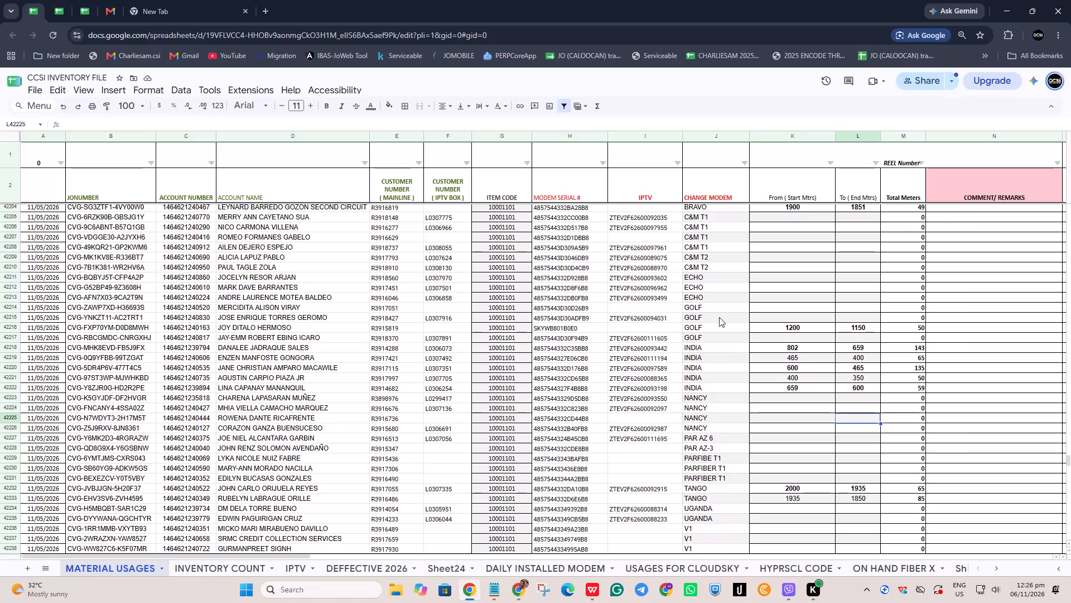
Switch from the inventory spreadsheet to the browser window with Flashscore's live basketball scores.
{"action": "key", "text": "alt+Tab"}
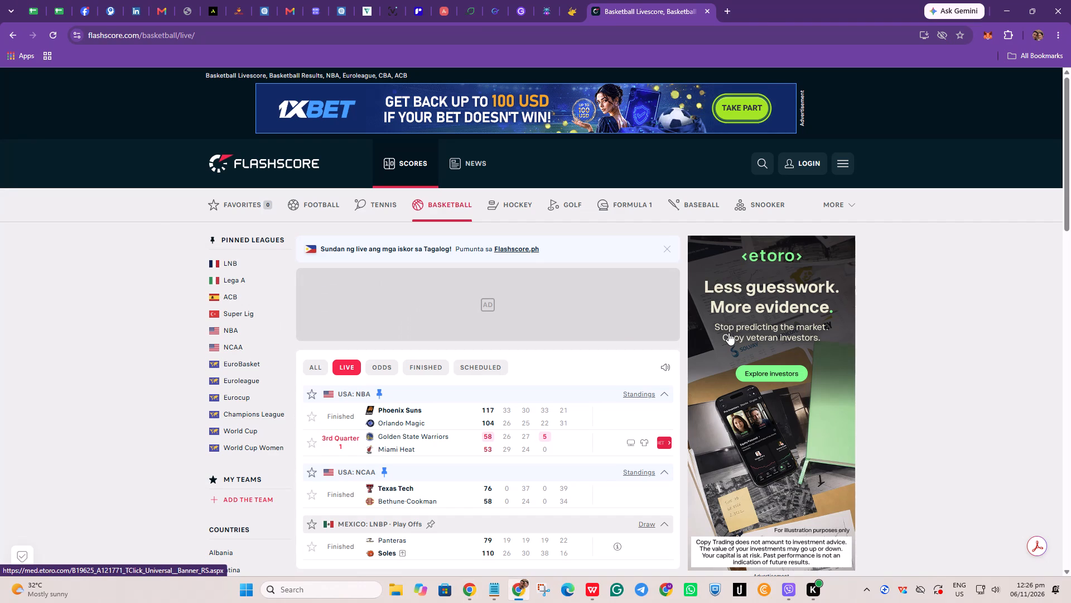
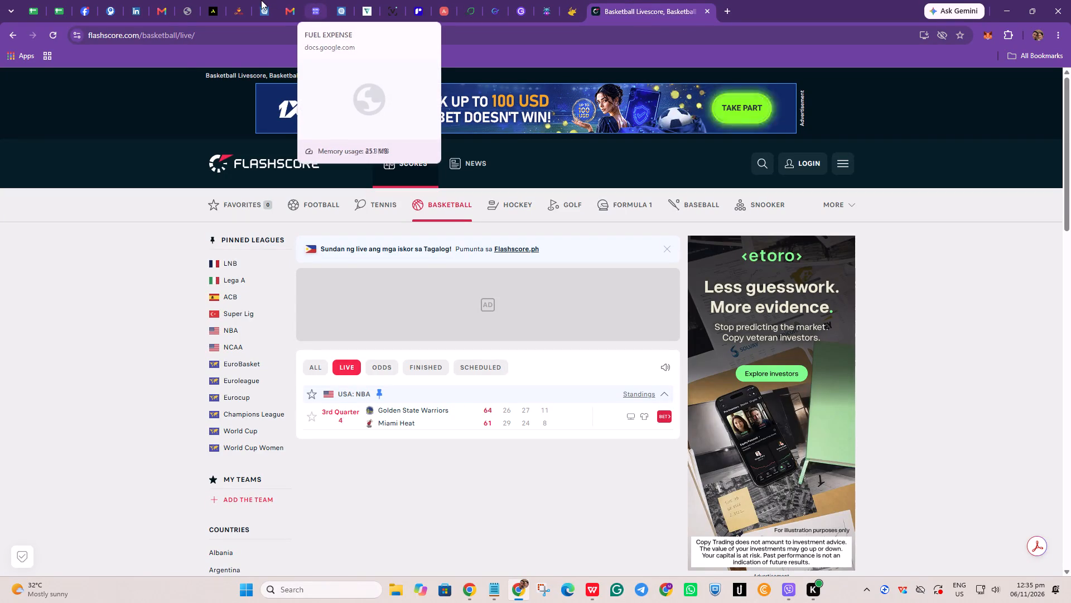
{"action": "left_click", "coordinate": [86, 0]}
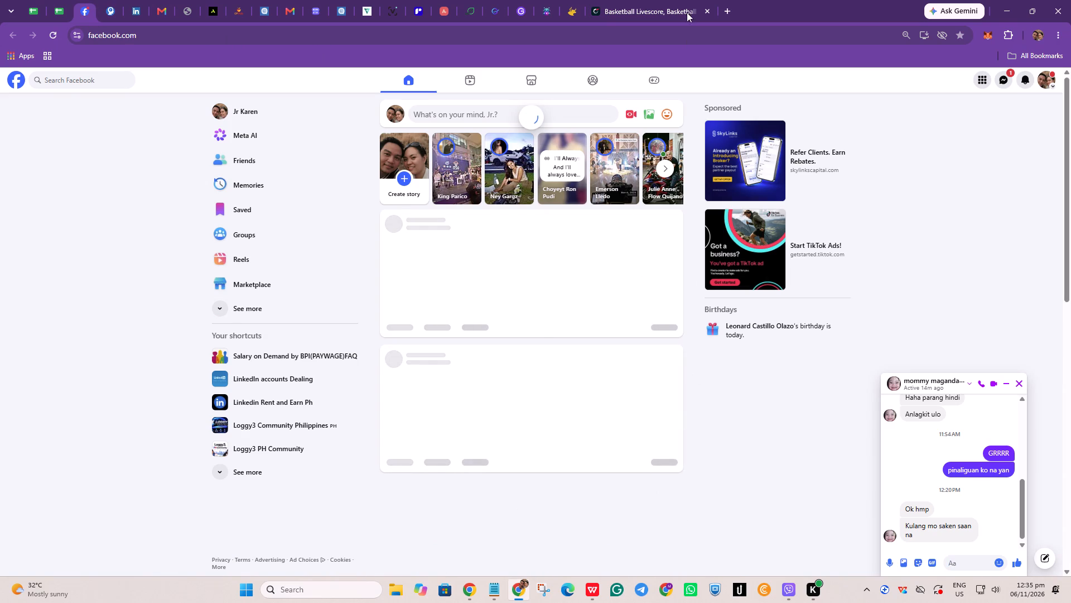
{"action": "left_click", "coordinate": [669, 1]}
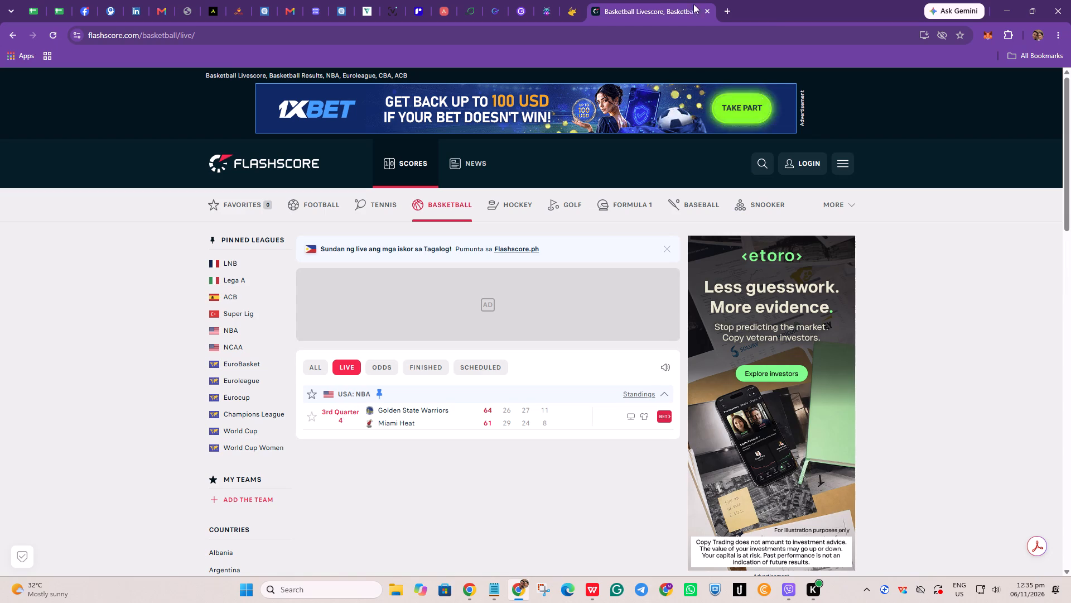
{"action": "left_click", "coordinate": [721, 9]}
Switch back to the CCSI INVENTORY FILE spreadsheet and move to the 1 CORE cell in row 42225 of MATERIAL USAGES.
{"action": "left_click", "coordinate": [464, 592]}
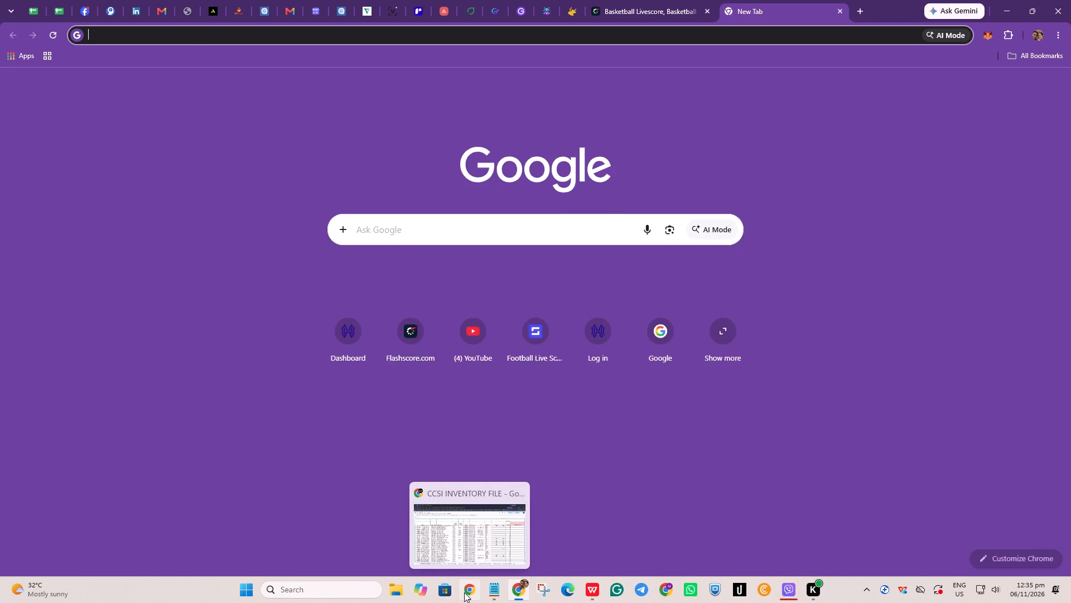
{"action": "key", "text": "Tab"}
{"action": "key", "text": "Tab"}
{"action": "key", "text": "Tab"}
{"action": "key", "text": "Tab"}
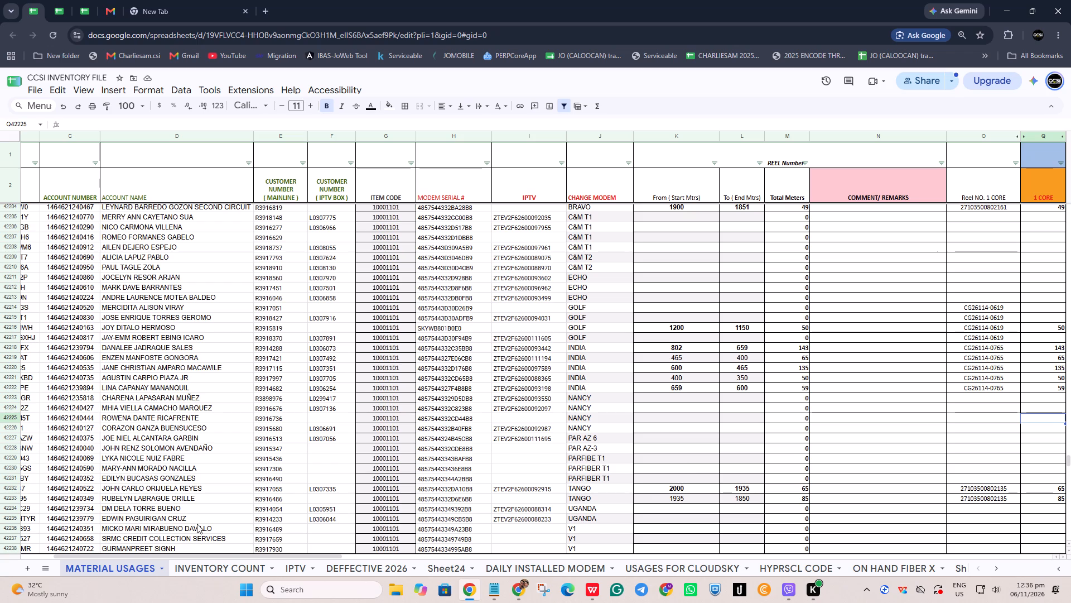
Review the NANCY installation in row 42225, covering its material quantities, job number, modem serial, IPTV and team fields.
{"action": "key", "text": "Tab"}
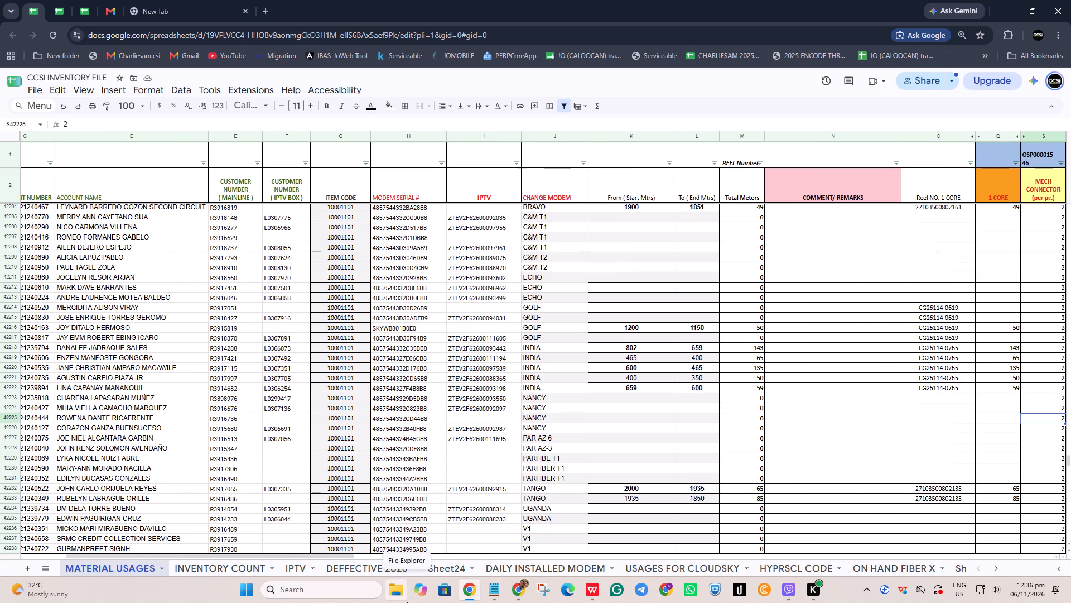
{"action": "key", "text": "Tab"}
{"action": "key", "text": "Tab"}
{"action": "key", "text": "Tab"}
{"action": "key", "text": "Left"}
{"action": "key", "text": "Left"}
{"action": "key", "text": "Left"}
{"action": "key", "text": "Left"}
{"action": "key", "text": "Left"}
{"action": "key", "text": "Left"}
{"action": "key", "text": "Left"}
{"action": "key", "text": "Left"}
{"action": "key", "text": "Left"}
{"action": "key", "text": "Left"}
{"action": "key", "text": "Left"}
{"action": "key", "text": "Left"}
{"action": "key", "text": "Left"}
{"action": "key", "text": "Left"}
{"action": "key", "text": "Left"}
{"action": "key", "text": "Left"}
{"action": "key", "text": "Left"}
{"action": "key", "text": "Left"}
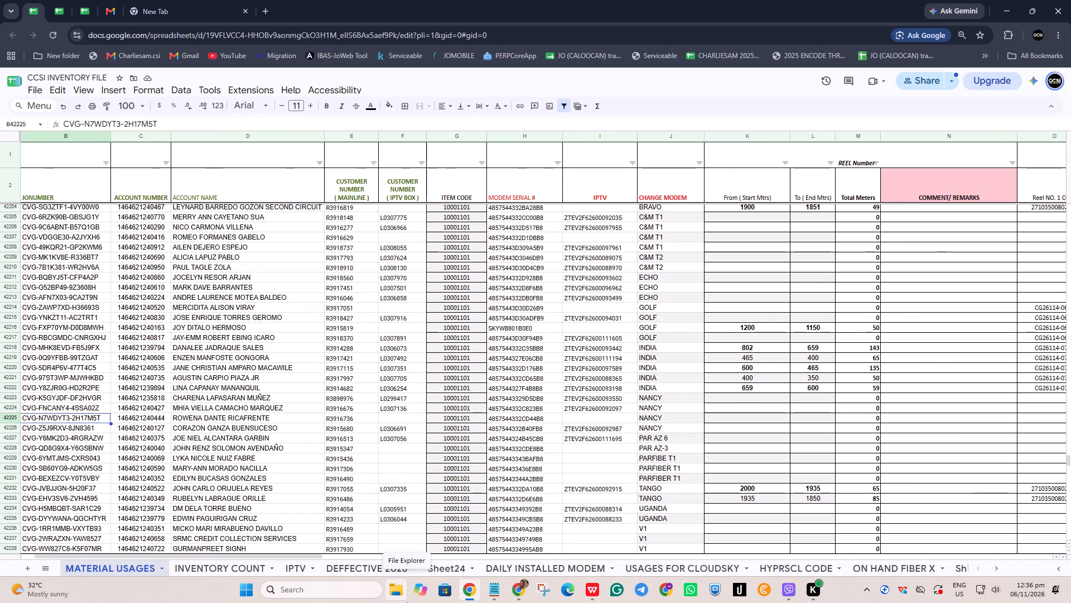
{"action": "key", "text": "Tab"}
{"action": "key", "text": "Tab"}
{"action": "key", "text": "Tab"}
{"action": "key", "text": "Tab"}
{"action": "key", "text": "Tab"}
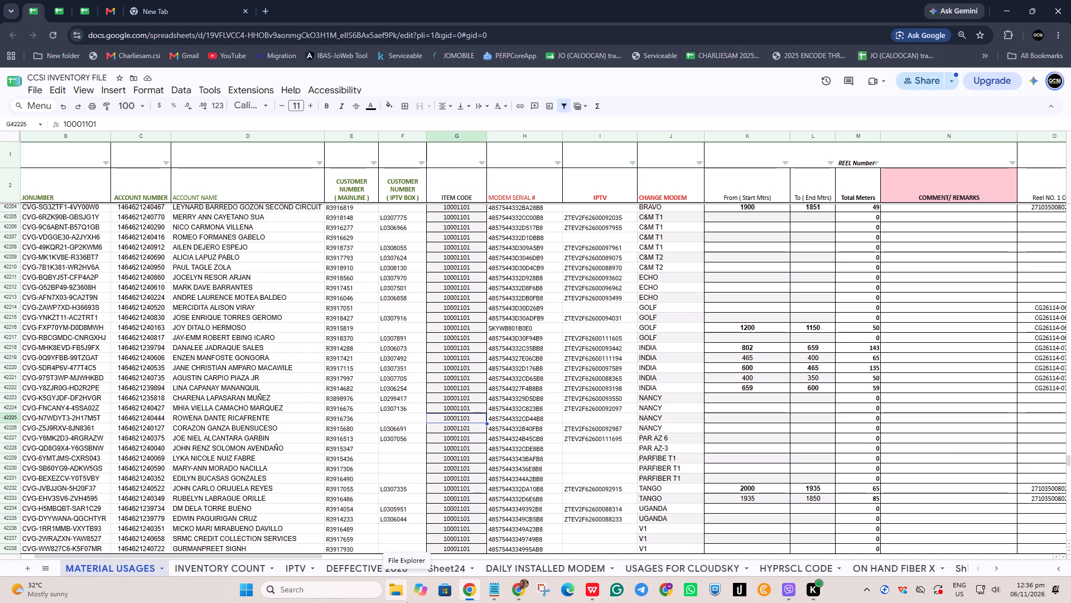
{"action": "key", "text": "Right"}
{"action": "key", "text": "Right"}
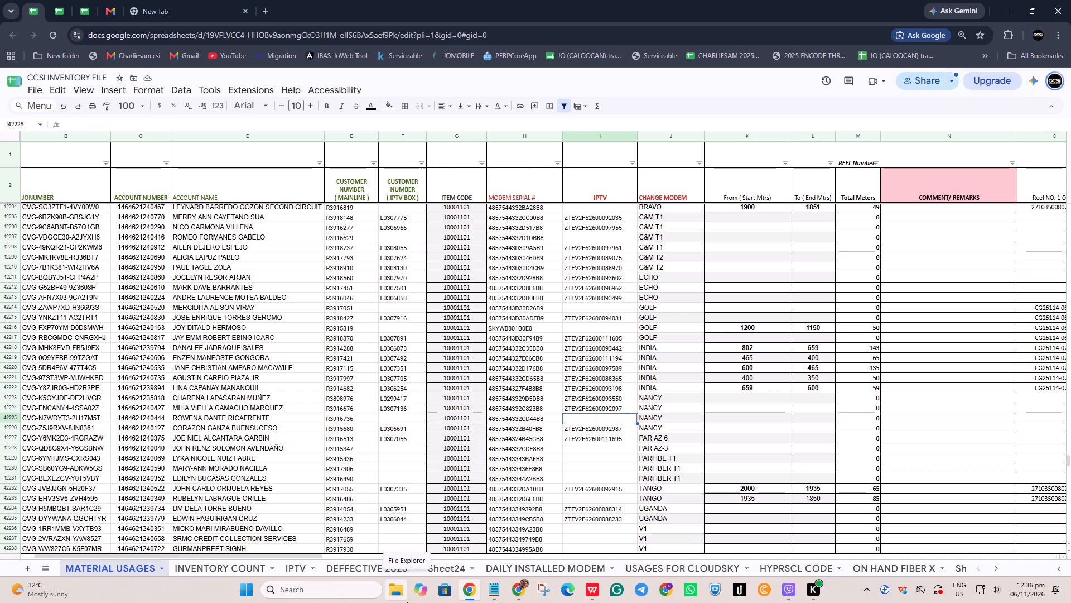
{"action": "key", "text": "Right"}
{"action": "key", "text": "Right"}
{"action": "key", "text": "Right"}
{"action": "key", "text": "Left"}
{"action": "key", "text": "Left"}
{"action": "key", "text": "Left"}
{"action": "key", "text": "Right"}
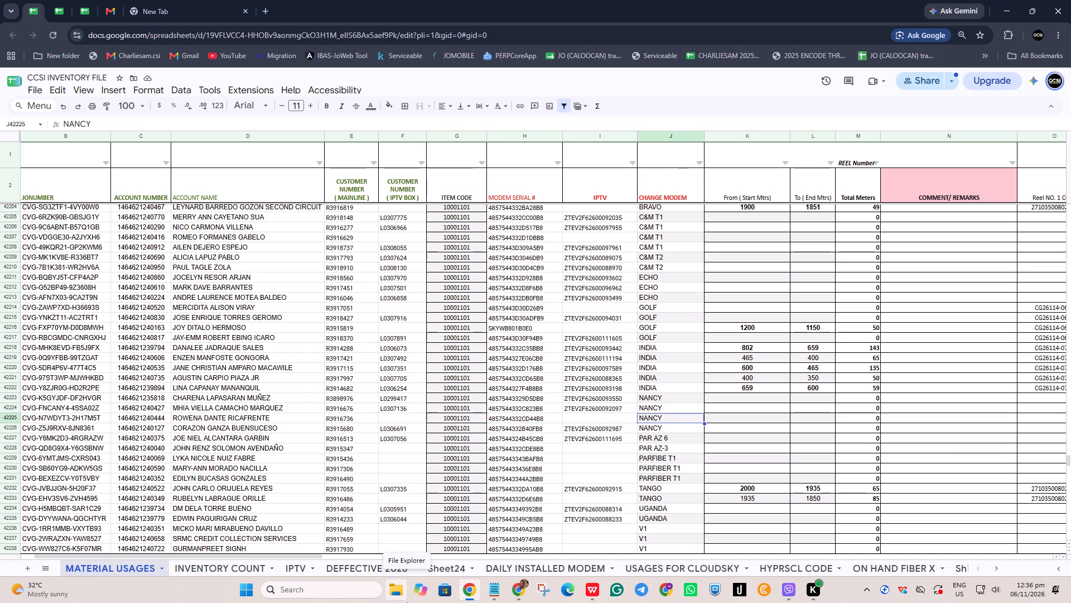
Review the GOLF installation in row 42216, checking its account fields, start and end meters and total meters.
{"action": "key", "text": "Up"}
{"action": "key", "text": "Up"}
{"action": "key", "text": "Up"}
{"action": "key", "text": "Up"}
{"action": "key", "text": "Up"}
{"action": "key", "text": "Up"}
{"action": "key", "text": "Up"}
{"action": "key", "text": "Up"}
{"action": "key", "text": "Up"}
{"action": "key", "text": "Up"}
{"action": "key", "text": "Down"}
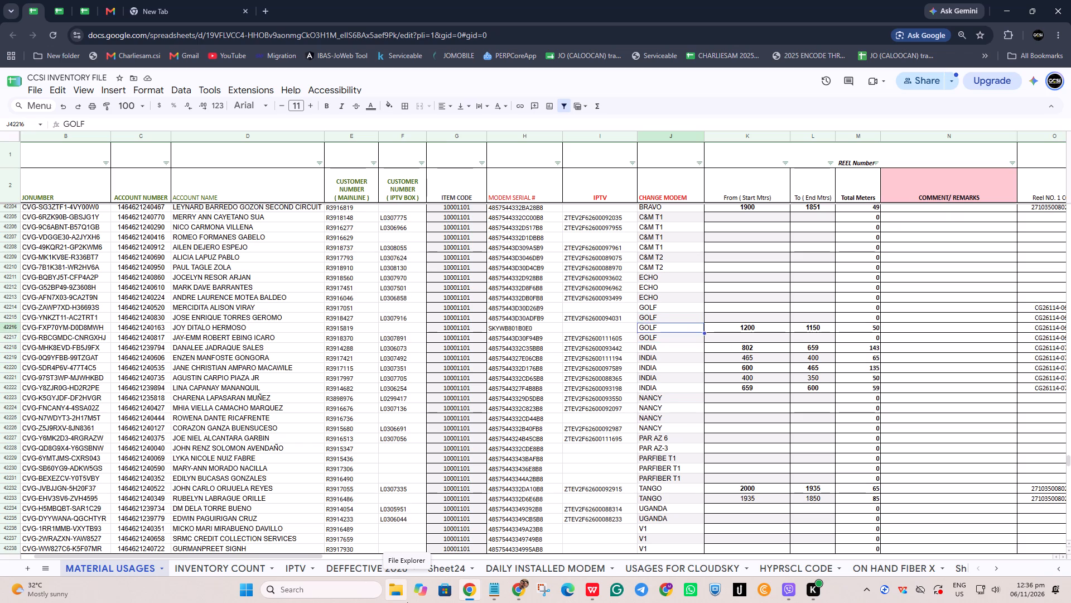
{"action": "key", "text": "Left"}
{"action": "key", "text": "Left"}
{"action": "key", "text": "Left"}
{"action": "key", "text": "Left"}
{"action": "key", "text": "Left"}
{"action": "key", "text": "Left"}
{"action": "key", "text": "Left"}
{"action": "key", "text": "Left"}
{"action": "key", "text": "Right"}
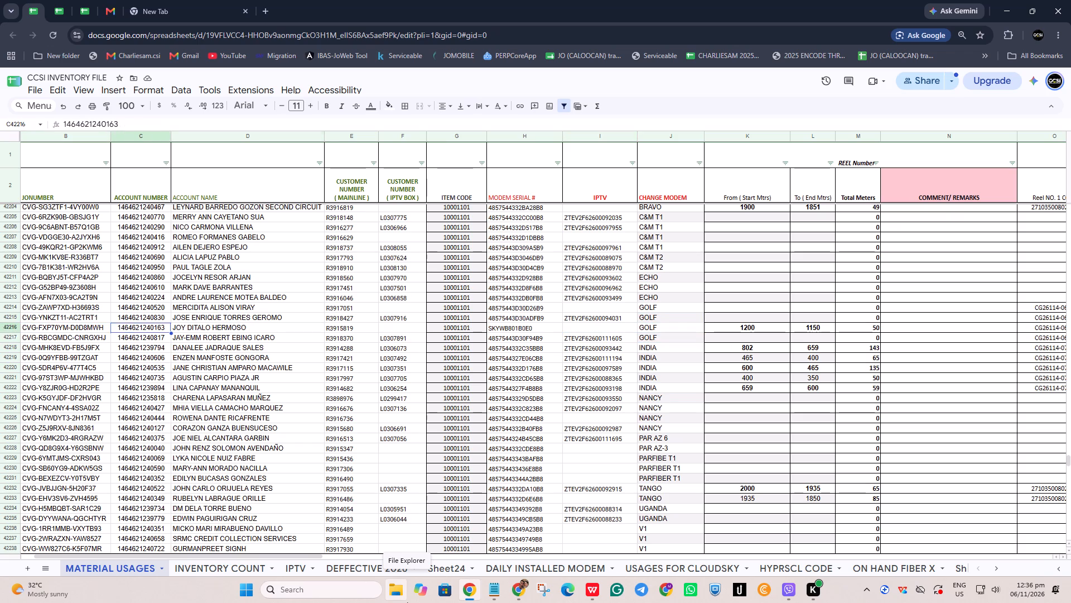
{"action": "key", "text": "Right"}
{"action": "key", "text": "Right"}
{"action": "key", "text": "Right"}
{"action": "key", "text": "Right"}
{"action": "key", "text": "Right"}
{"action": "key", "text": "Right"}
{"action": "key", "text": "Right"}
{"action": "key", "text": "Right"}
{"action": "key", "text": "Right"}
{"action": "key", "text": "Right"}
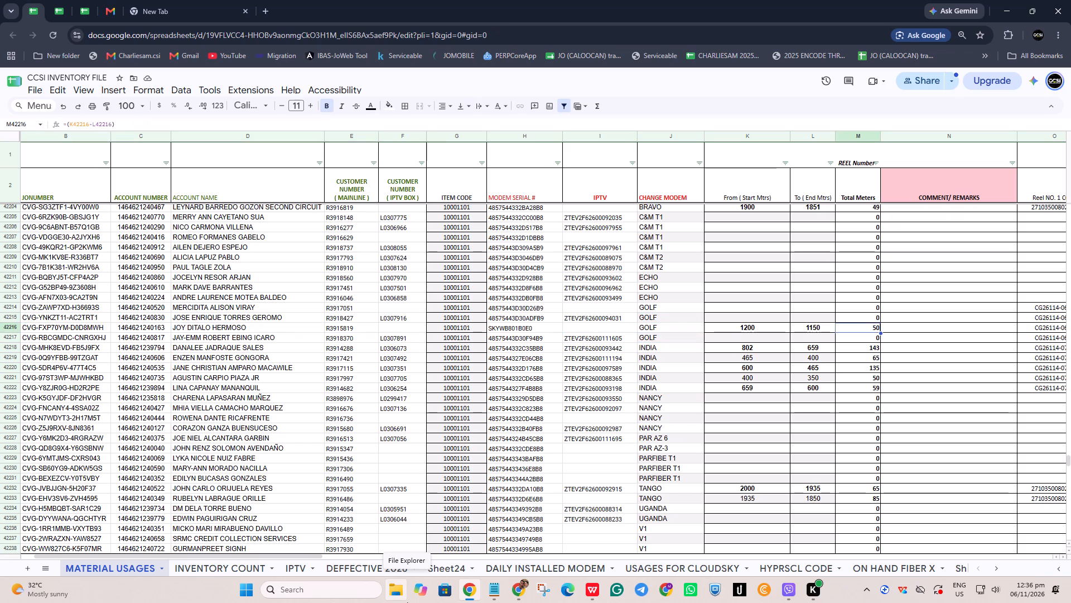
{"action": "key", "text": "Left"}
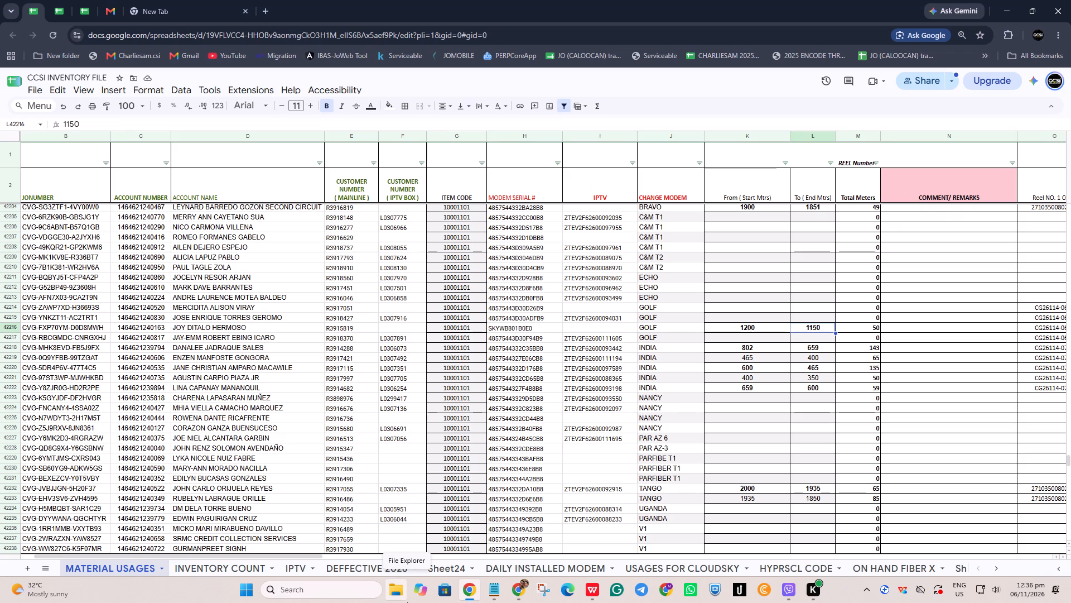
{"action": "key", "text": "Tab"}
{"action": "key", "text": "Left"}
{"action": "key", "text": "Left"}
{"action": "key", "text": "Left"}
{"action": "key", "text": "Left"}
{"action": "key", "text": "Left"}
{"action": "key", "text": "Left"}
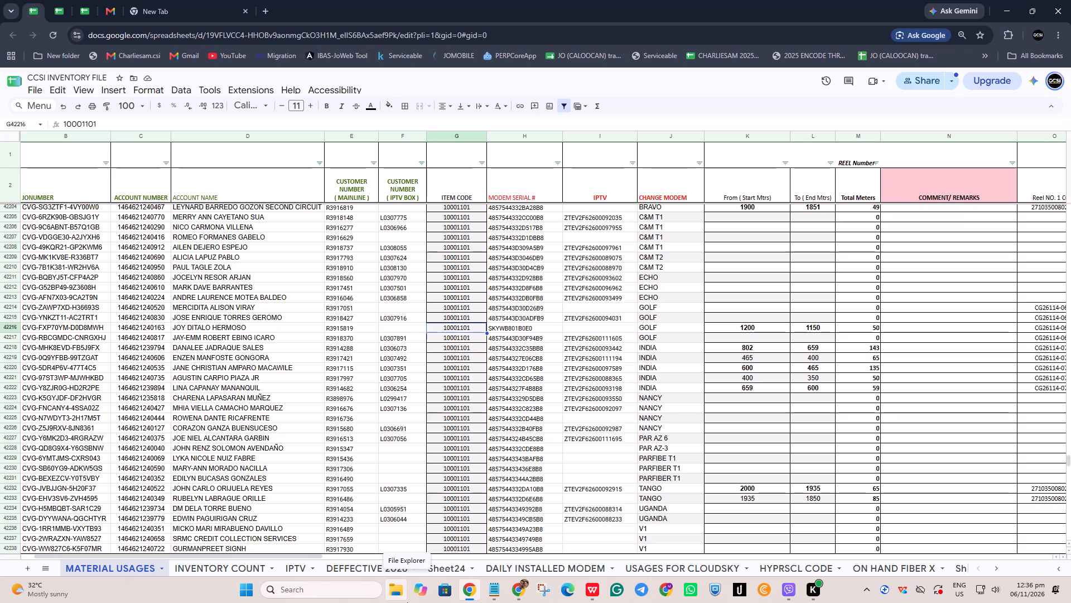
{"action": "key", "text": "Left"}
{"action": "key", "text": "Left"}
{"action": "key", "text": "Left"}
In GOLF row 42215, enter 1150 as the start meters, 1080 as the end meters and 70 for 1 CORE.
{"action": "key", "text": "Up"}
{"action": "key", "text": "Tab"}
{"action": "key", "text": "Tab"}
{"action": "key", "text": "Tab"}
{"action": "key", "text": "Tab"}
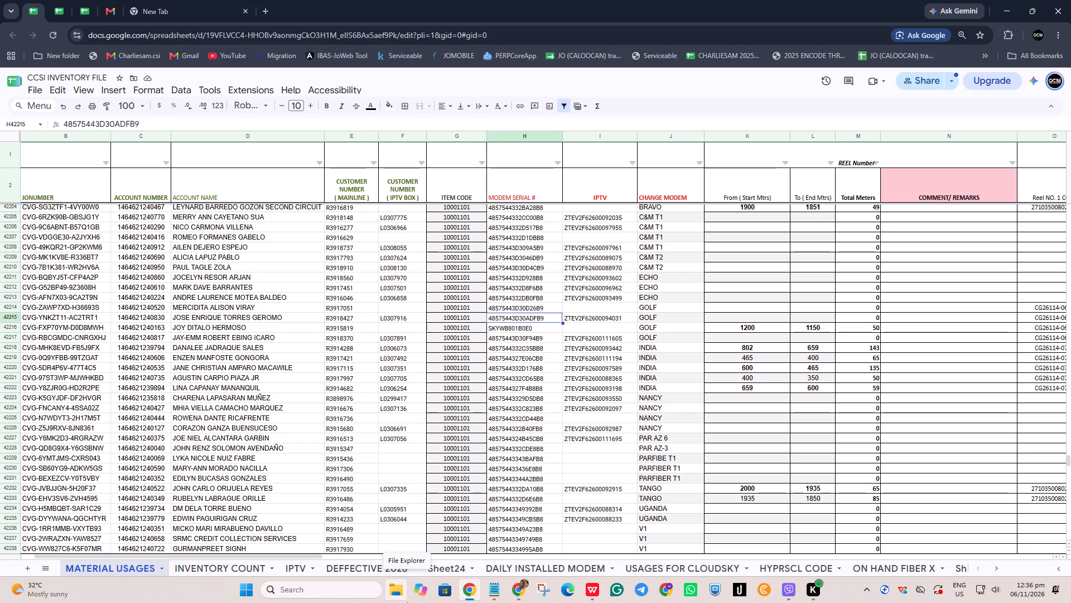
{"action": "key", "text": "Tab"}
{"action": "key", "text": "Tab"}
{"action": "key", "text": "Tab"}
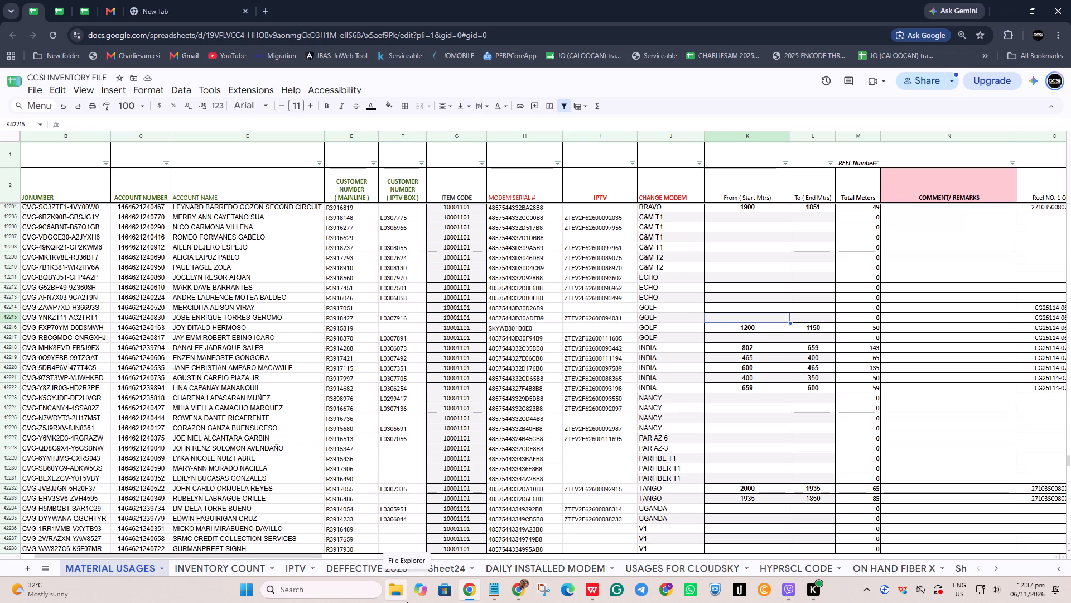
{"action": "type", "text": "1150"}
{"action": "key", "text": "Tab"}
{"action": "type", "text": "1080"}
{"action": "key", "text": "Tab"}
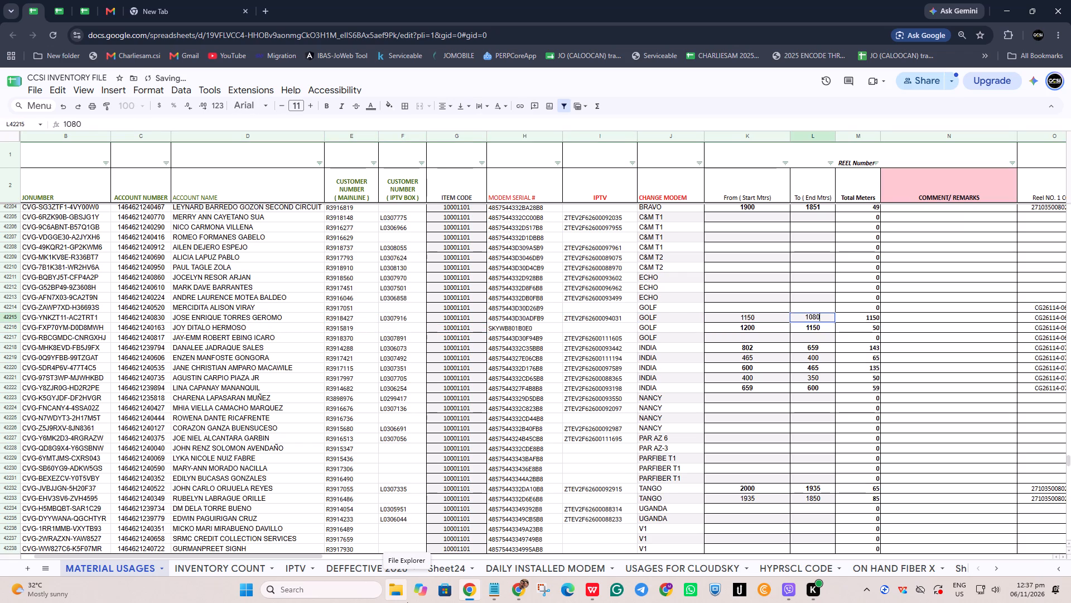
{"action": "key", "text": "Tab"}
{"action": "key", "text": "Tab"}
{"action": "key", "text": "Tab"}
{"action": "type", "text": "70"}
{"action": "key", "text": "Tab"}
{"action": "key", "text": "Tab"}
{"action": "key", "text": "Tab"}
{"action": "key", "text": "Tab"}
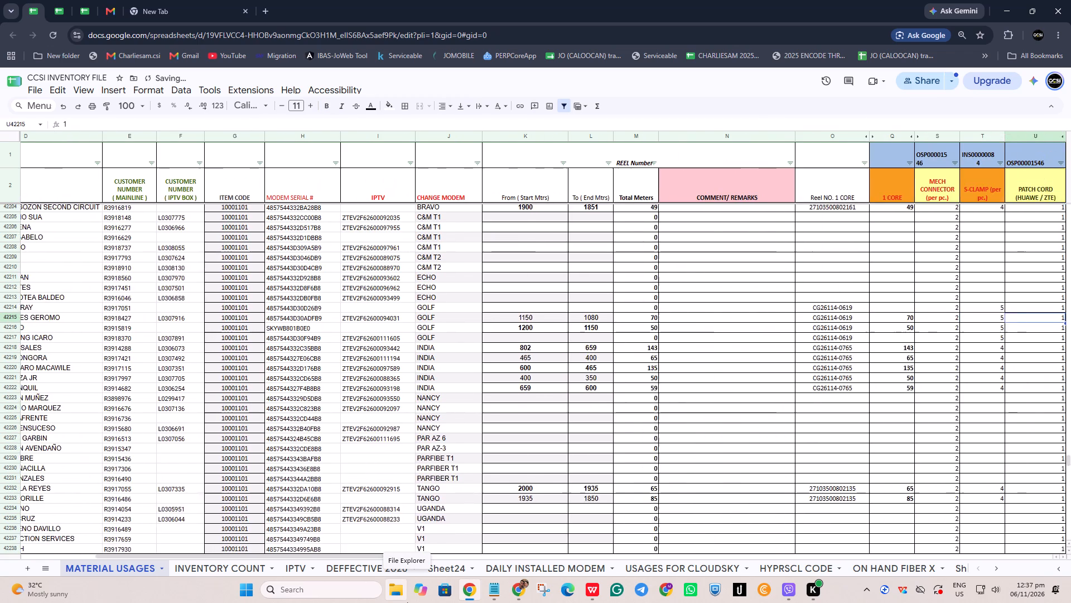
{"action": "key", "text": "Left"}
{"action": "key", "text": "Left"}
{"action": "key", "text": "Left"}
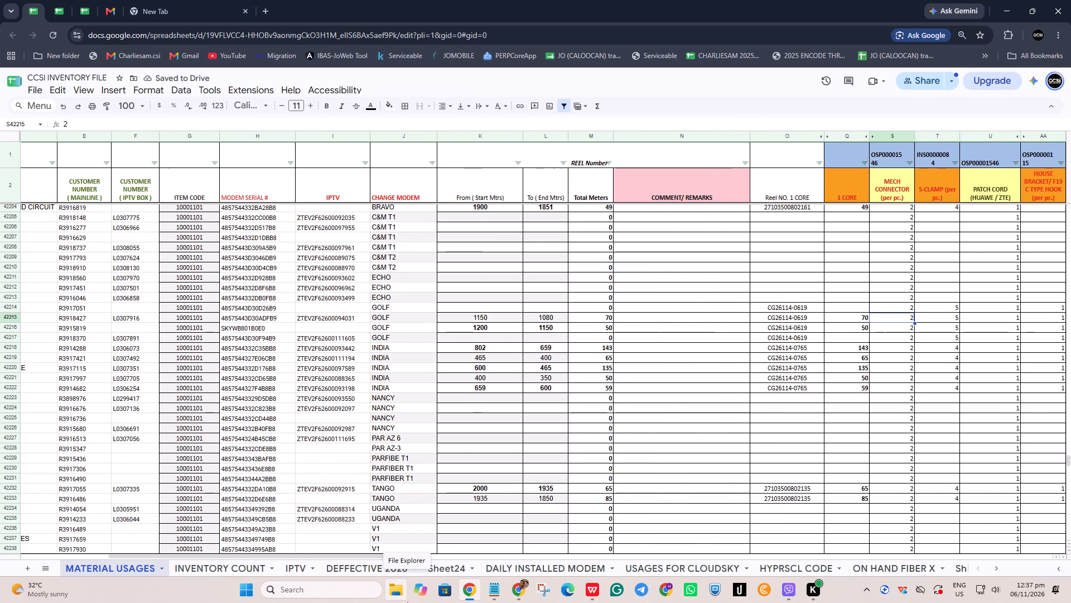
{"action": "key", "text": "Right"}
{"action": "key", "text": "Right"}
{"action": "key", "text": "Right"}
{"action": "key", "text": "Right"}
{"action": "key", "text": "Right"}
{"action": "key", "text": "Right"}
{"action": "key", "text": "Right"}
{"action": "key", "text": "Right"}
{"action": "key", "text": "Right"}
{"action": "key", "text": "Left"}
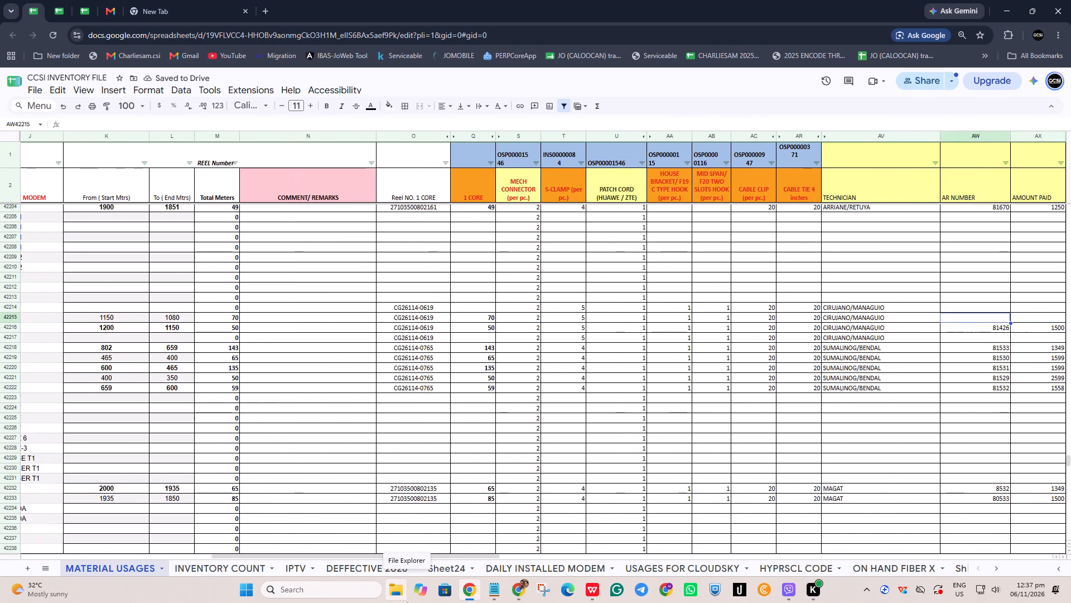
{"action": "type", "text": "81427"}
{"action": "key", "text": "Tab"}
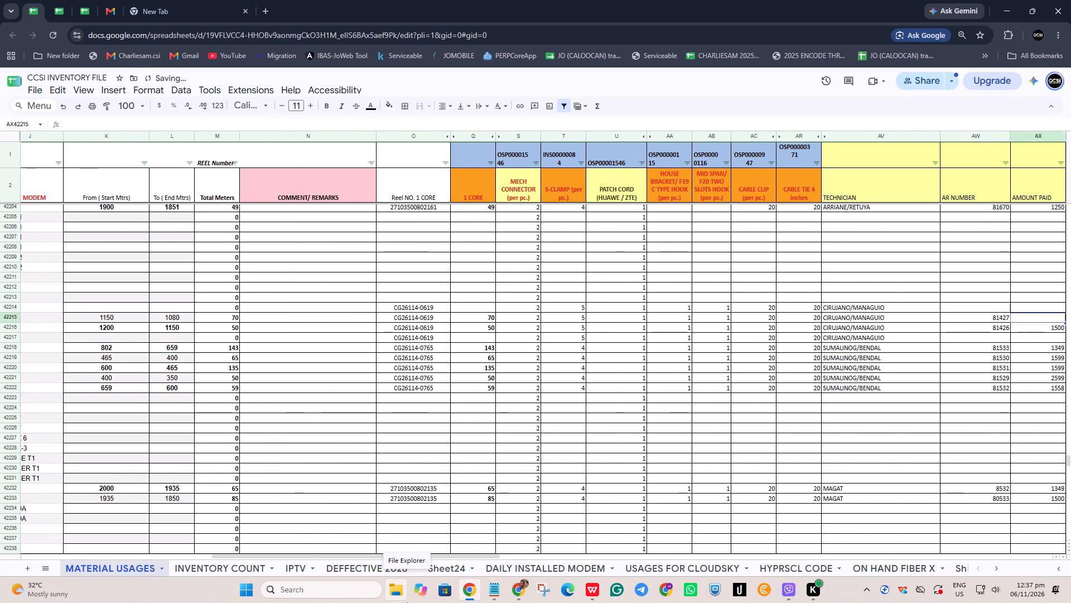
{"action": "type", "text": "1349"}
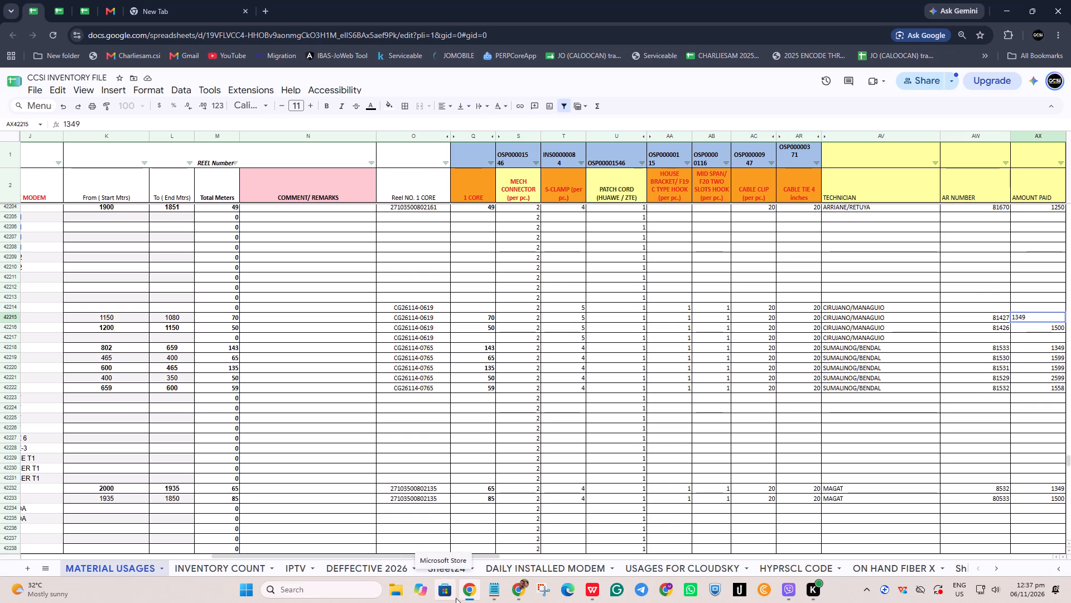
Switch to the other browser window and open tenipo.com in a new tab.
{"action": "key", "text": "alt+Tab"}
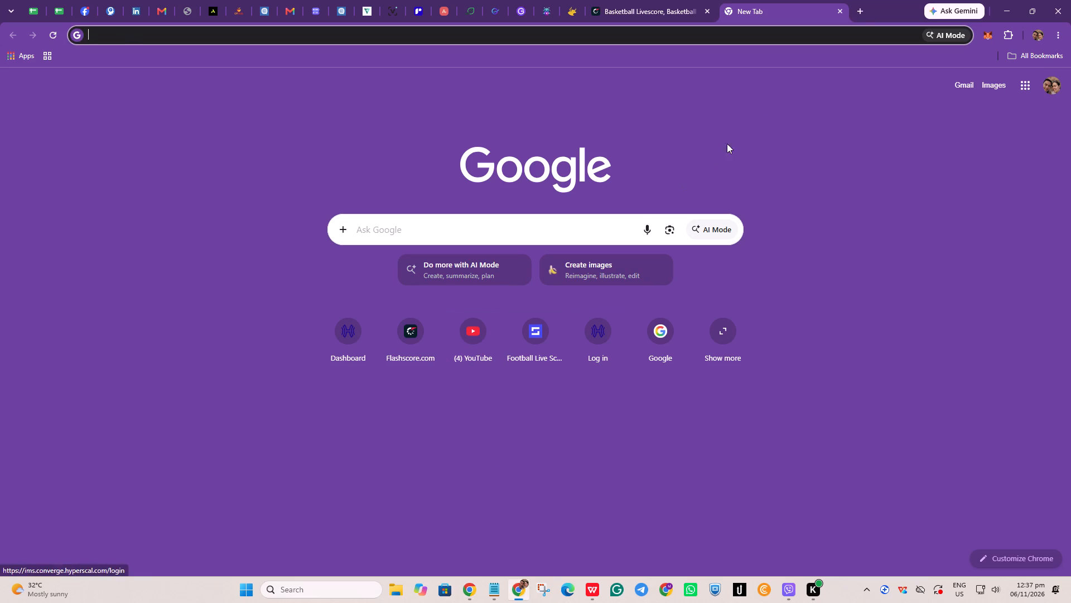
{"action": "left_click", "coordinate": [862, 10]}
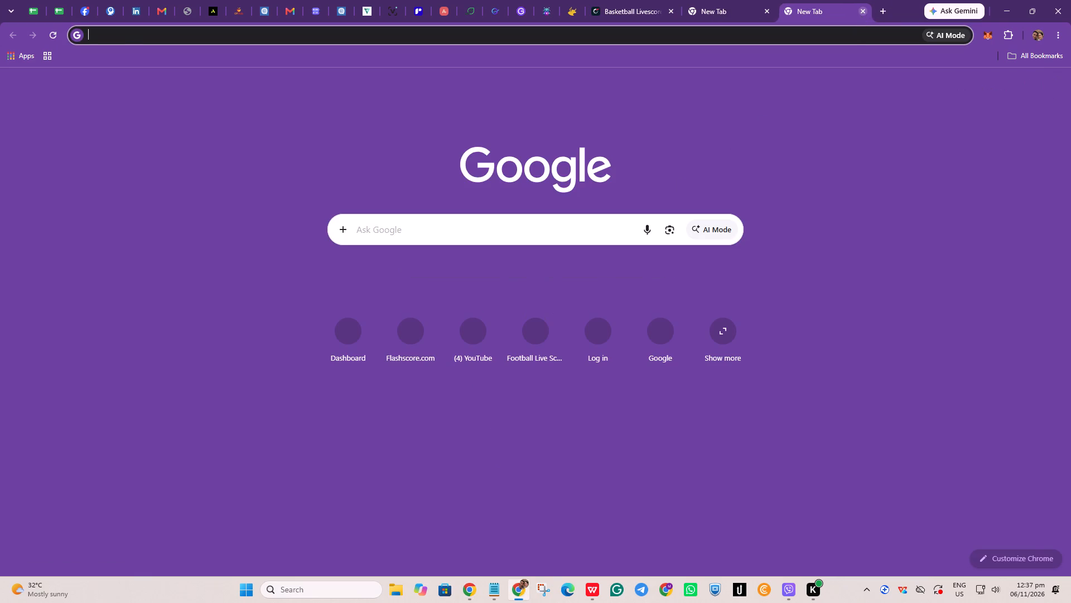
{"action": "key", "text": "t"}
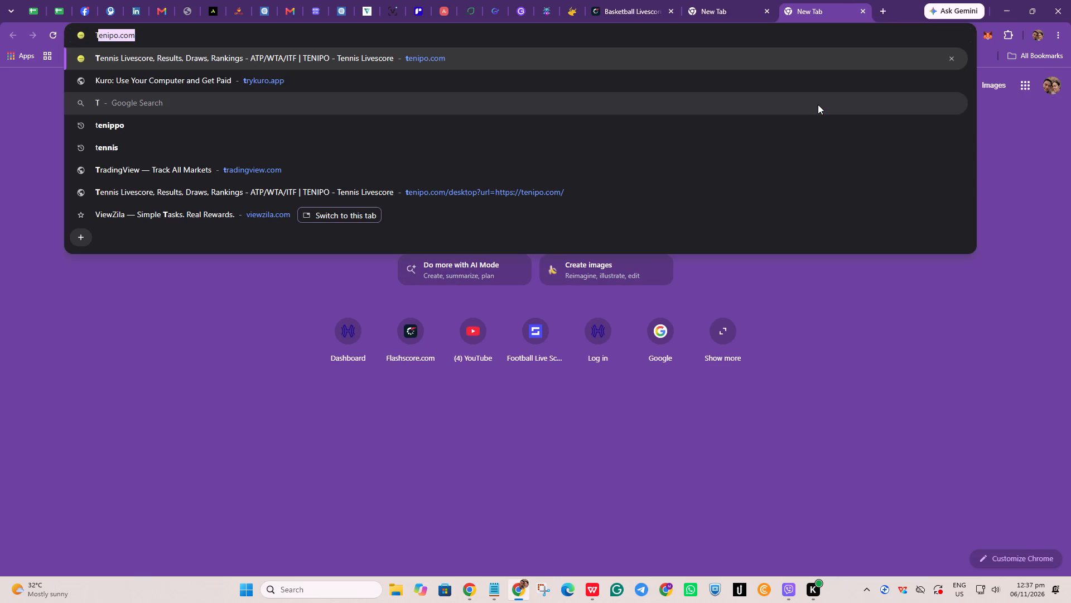
{"action": "key", "text": "Return"}
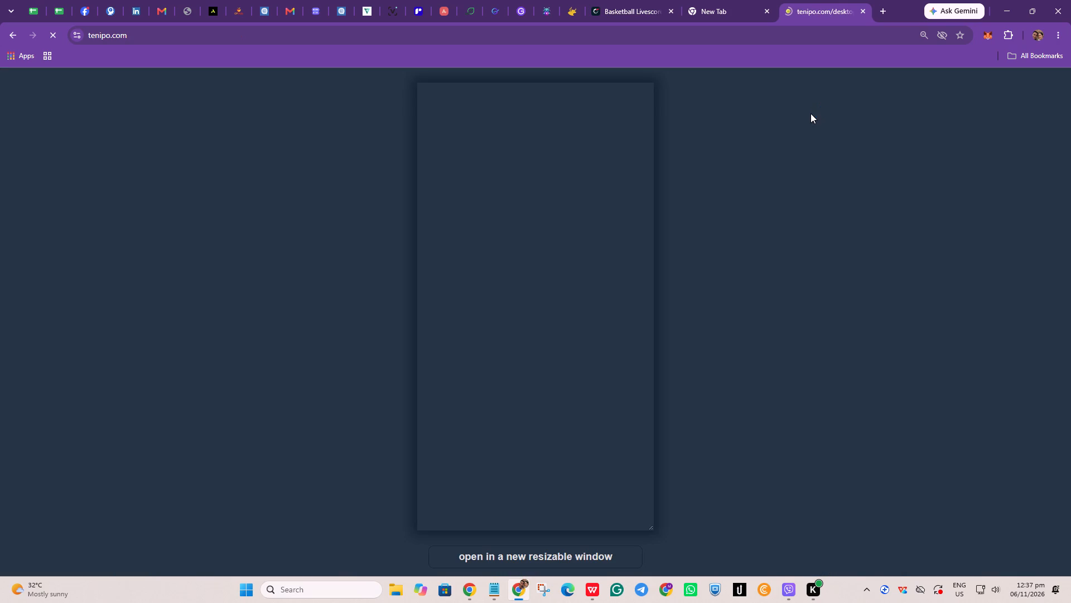
Open TENIPO's Live Scores in a separate resizable window and close the extra intermediate window.
{"action": "left_click", "coordinate": [568, 558]}
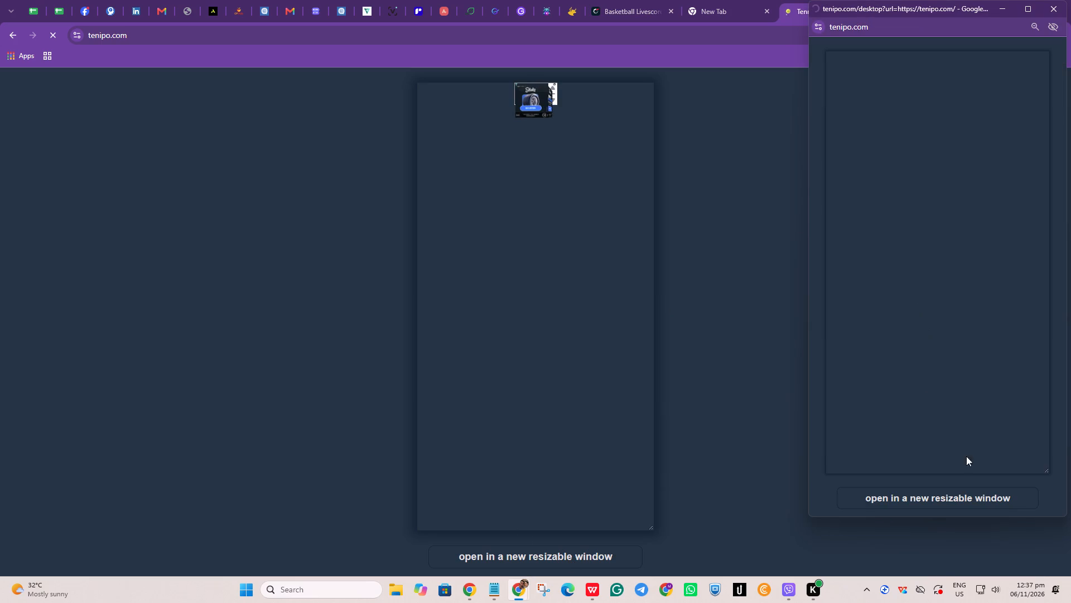
{"action": "left_click", "coordinate": [966, 496]}
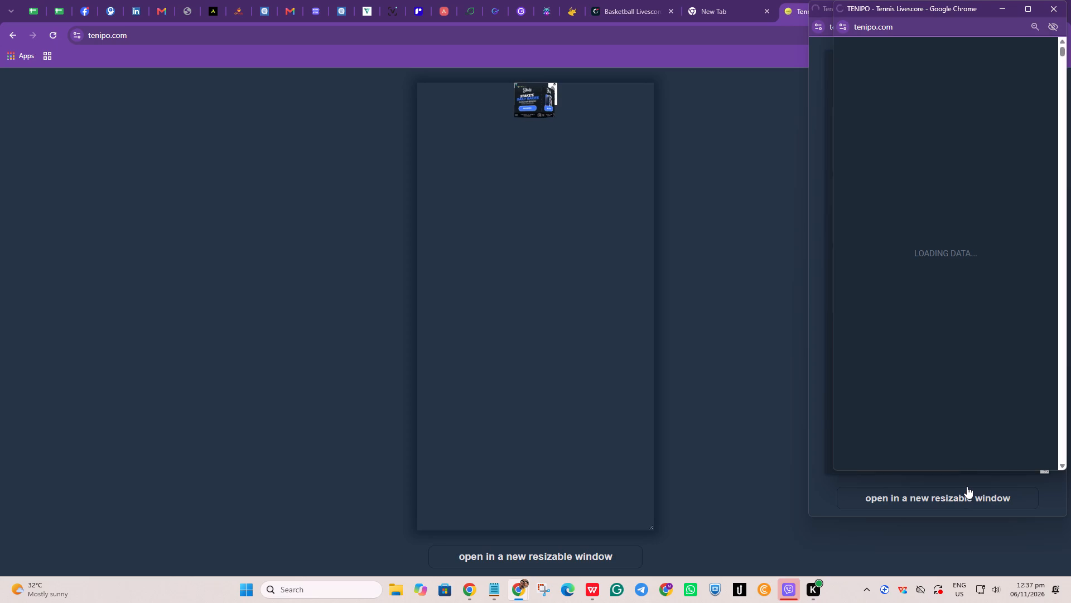
{"action": "left_click", "coordinate": [940, 129]}
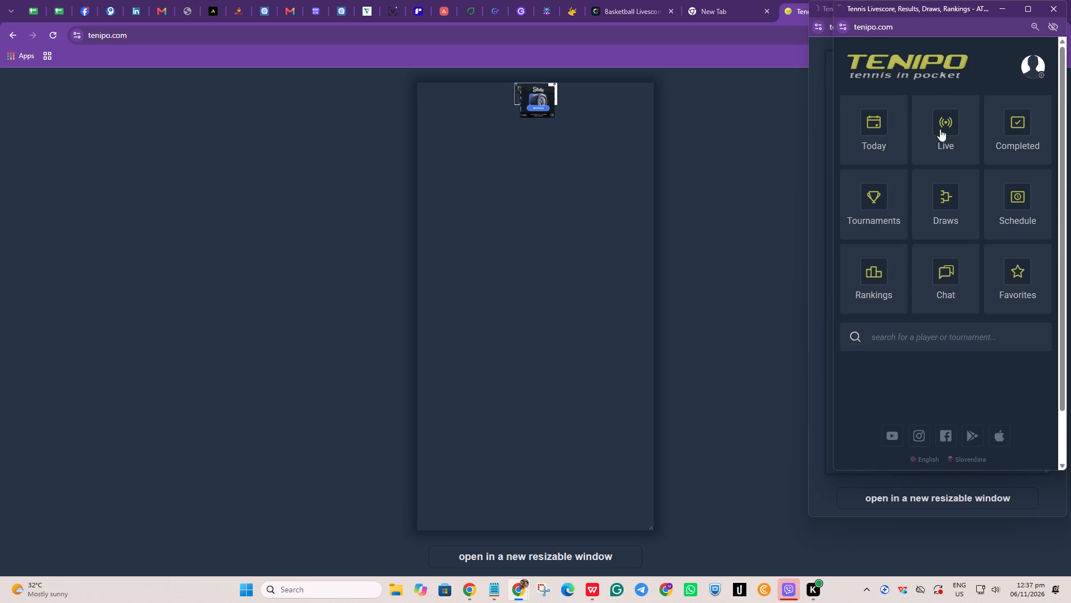
{"action": "double_click", "coordinate": [809, 164]}
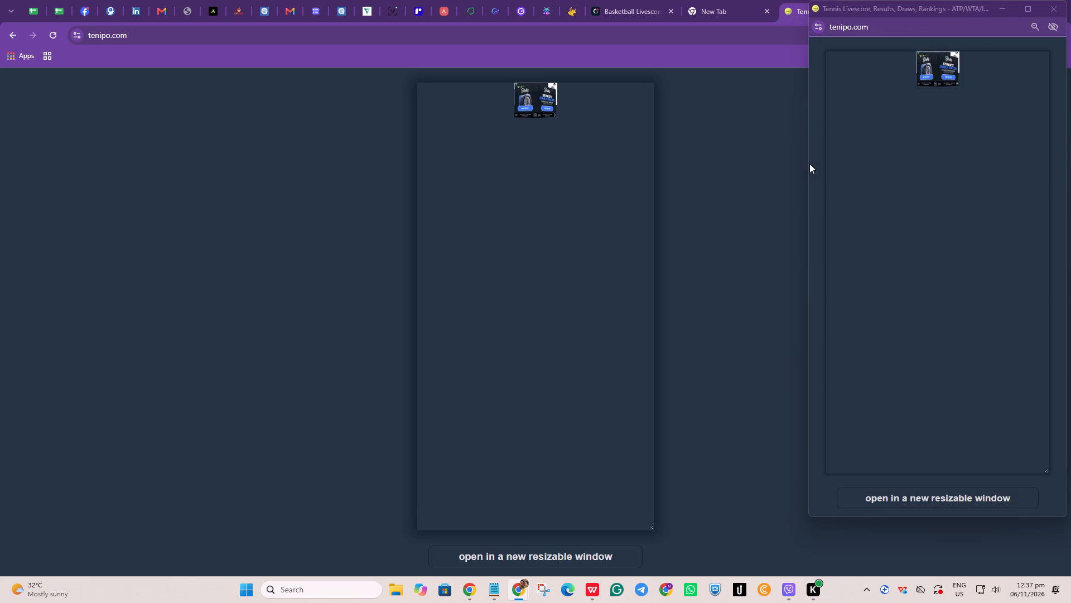
{"action": "left_click", "coordinate": [1053, 11]}
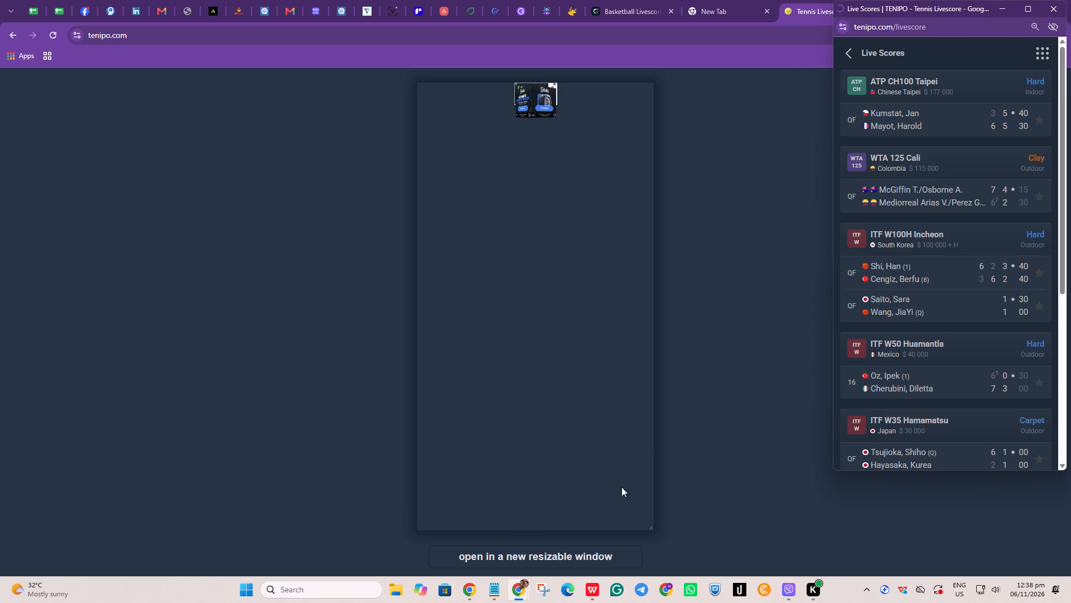
View the Tsujioka–Hayasaka match under ITF W35 Hamamatsu in the live scores and go back from its page.
{"action": "scroll", "coordinate": [920, 293], "scroll_direction": "up", "scroll_amount": 1}
{"action": "scroll", "coordinate": [921, 293], "scroll_direction": "down", "scroll_amount": 2}
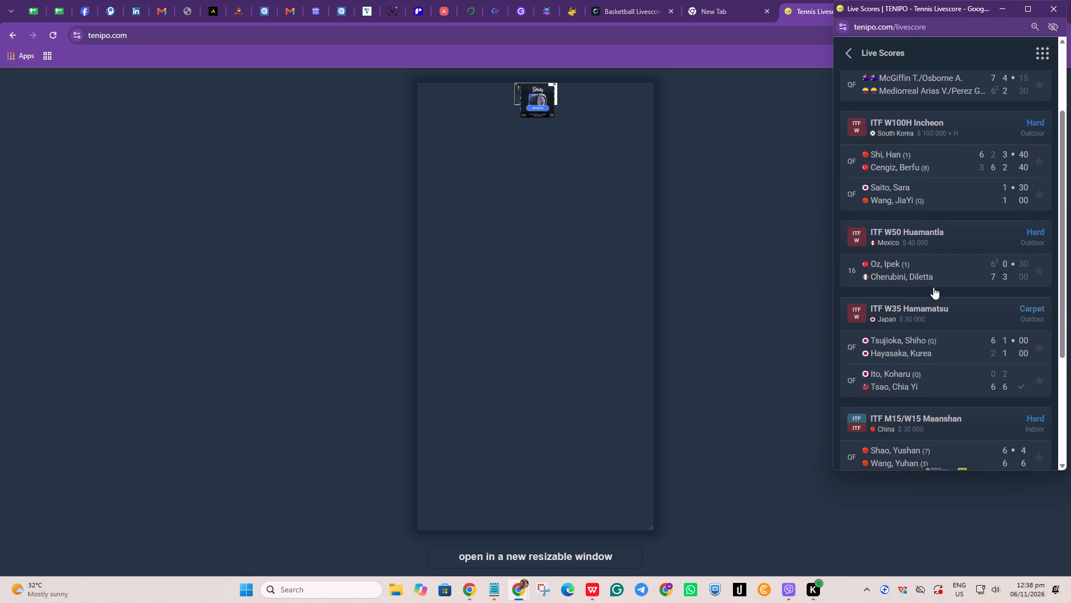
{"action": "left_click", "coordinate": [1039, 351]}
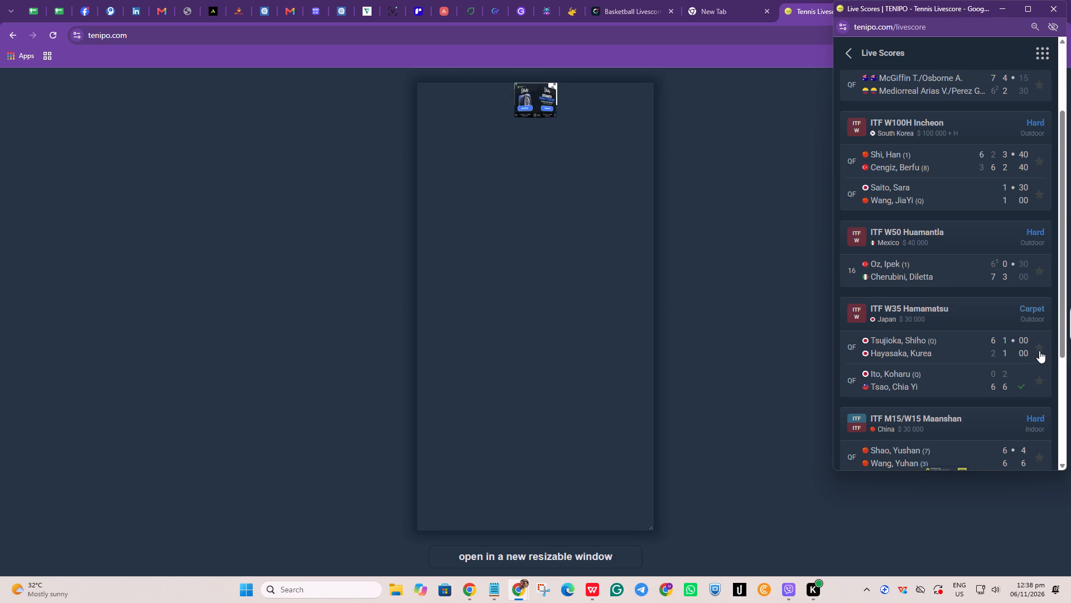
{"action": "double_click", "coordinate": [982, 352]}
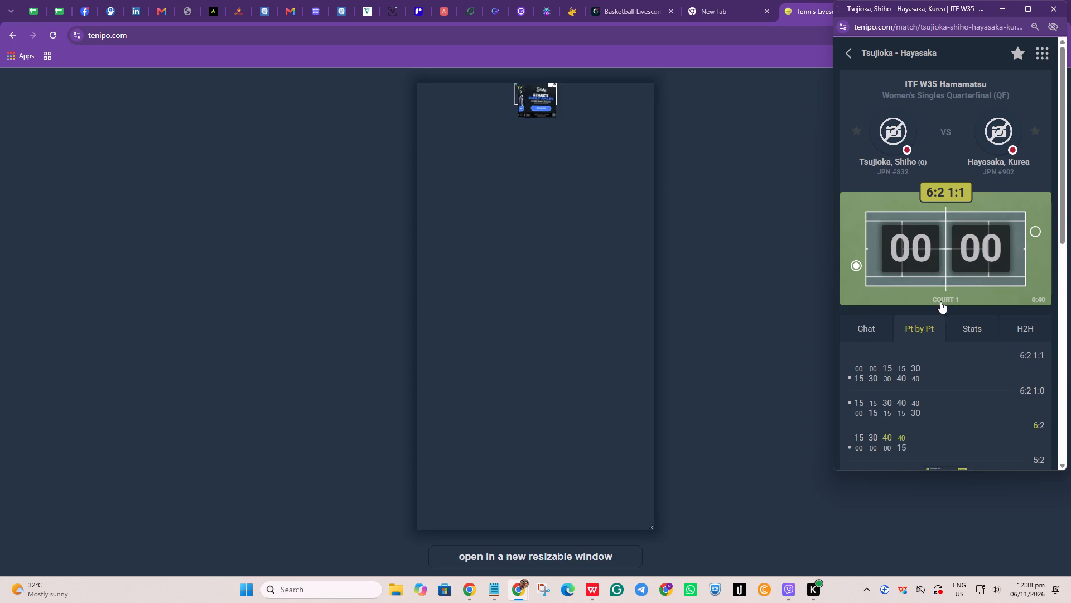
{"action": "left_click", "coordinate": [852, 55]}
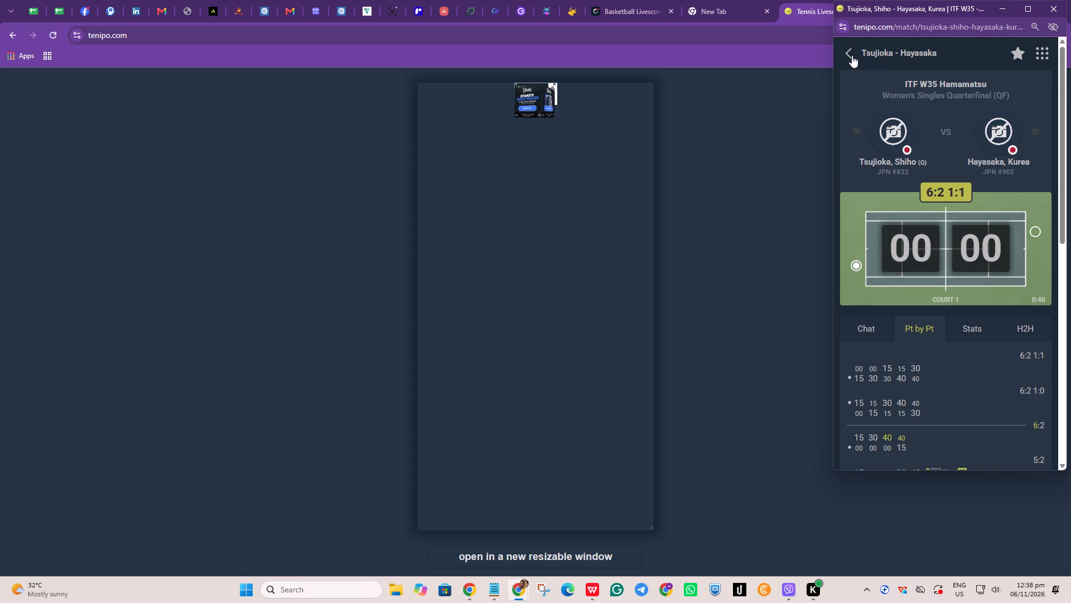
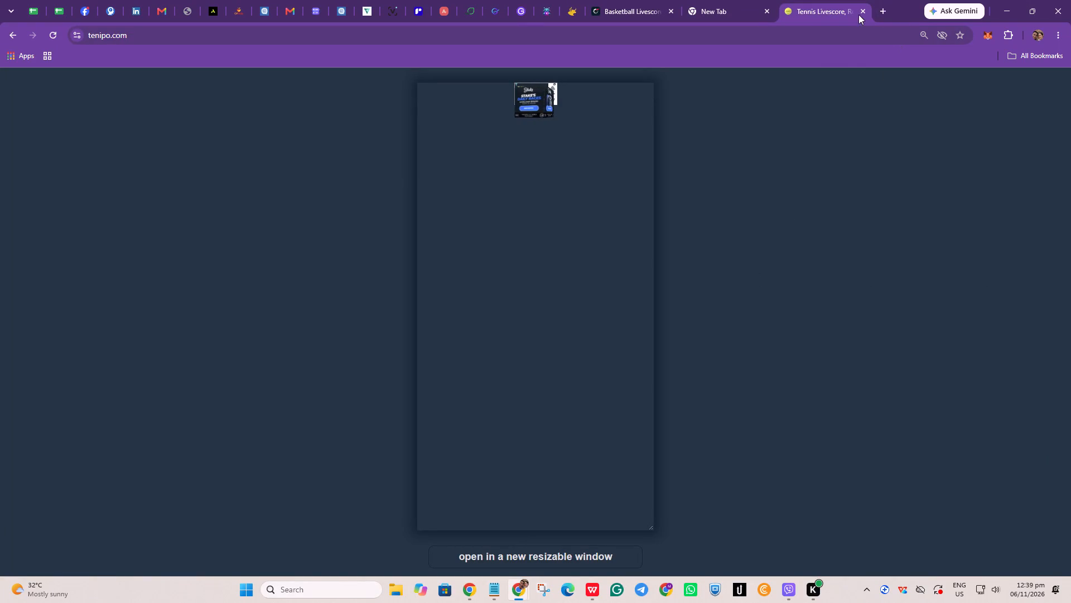
Close the leftover tenipo.com tab and the empty new tab, leaving the basketball live scores page showing.
{"action": "double_click", "coordinate": [862, 11]}
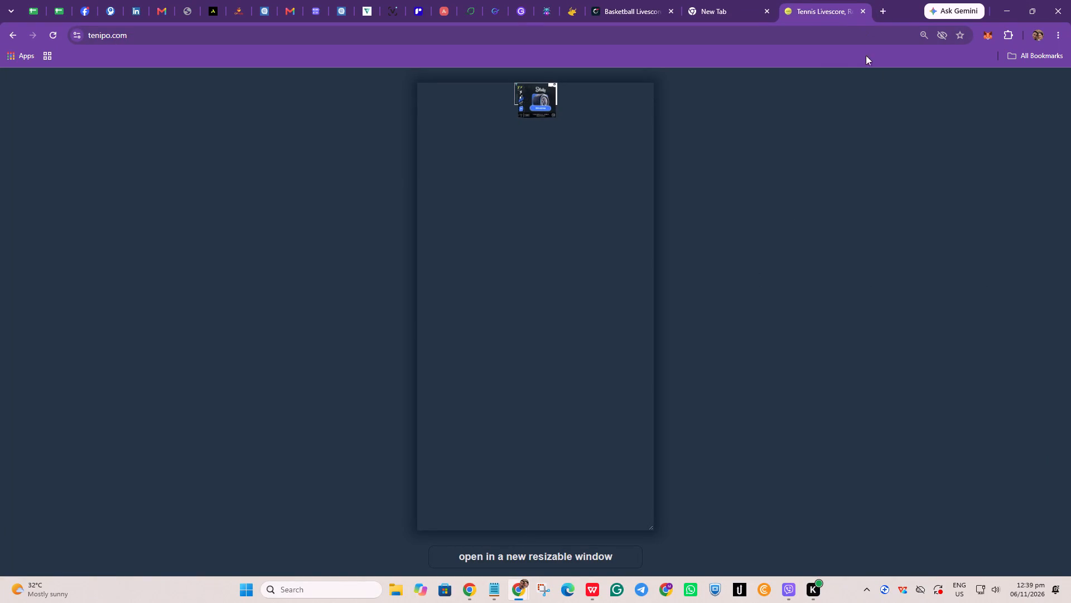
{"action": "left_click", "coordinate": [838, 7]}
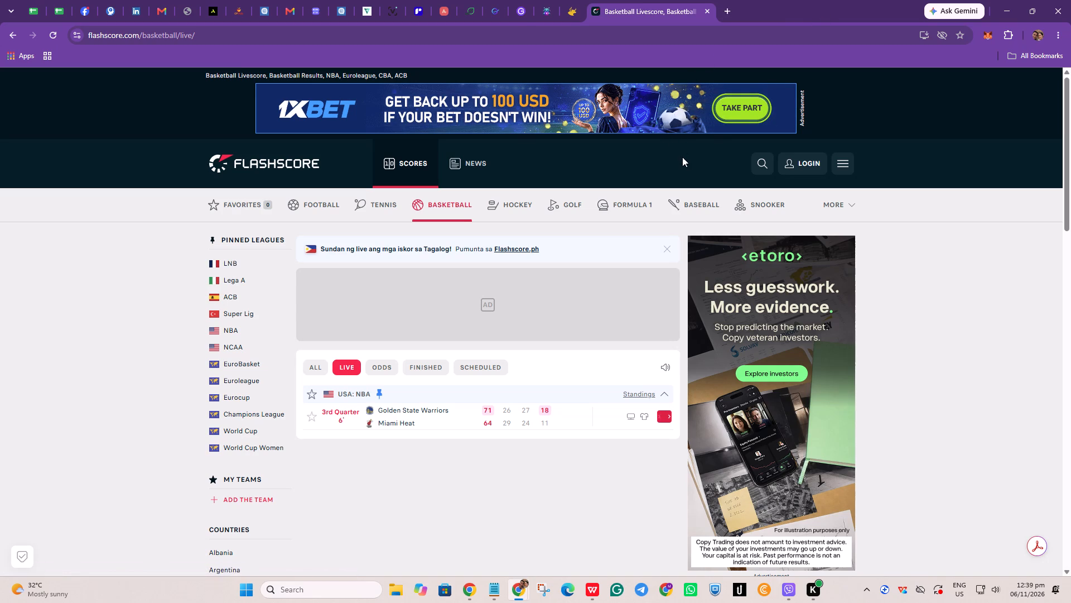
Switch to the open Facebook tab to view the home feed.
{"action": "left_click", "coordinate": [80, 12]}
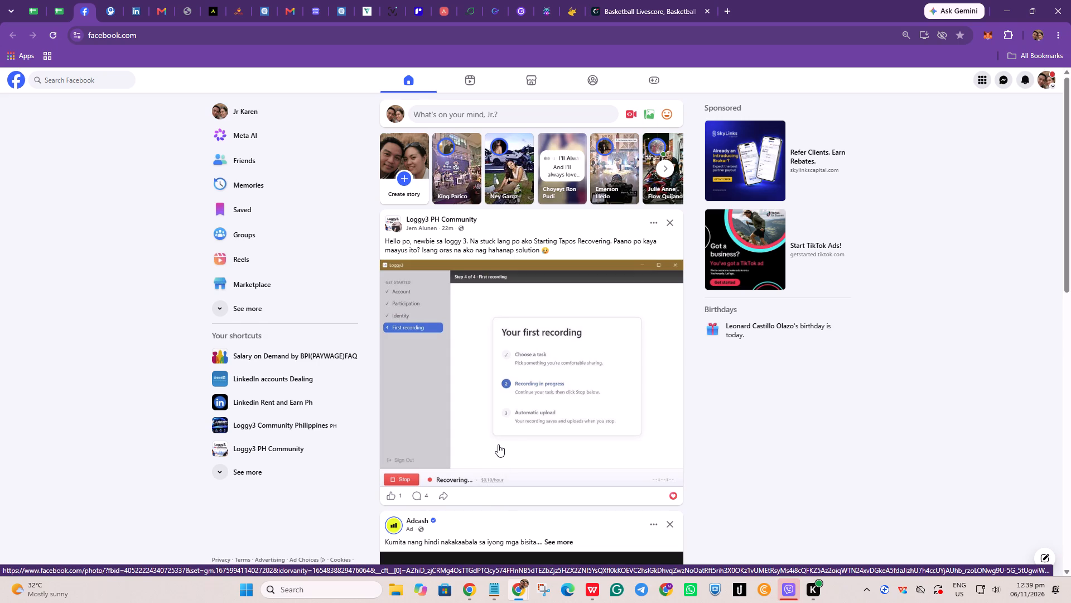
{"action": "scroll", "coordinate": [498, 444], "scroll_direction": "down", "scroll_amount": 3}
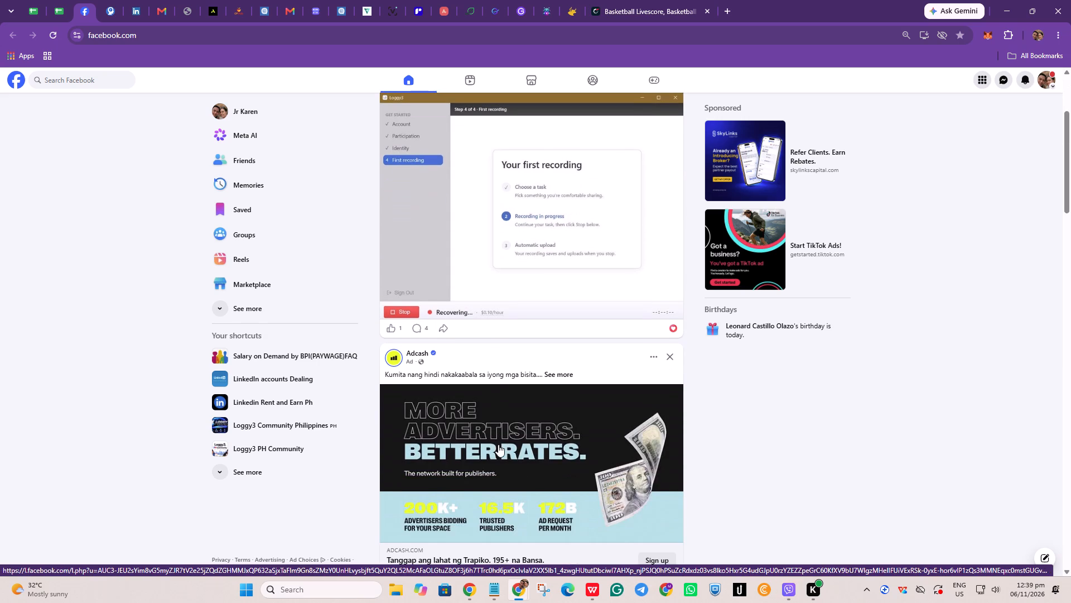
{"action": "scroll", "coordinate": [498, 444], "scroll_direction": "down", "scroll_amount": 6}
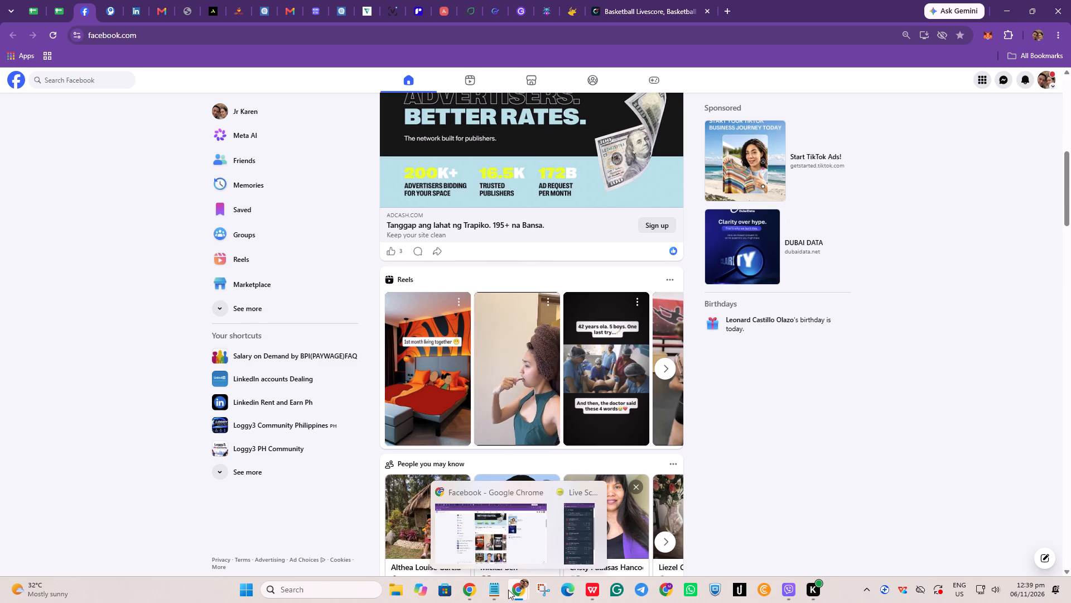
Switch to the CCSI INVENTORY FILE window and complete the AMOUNT PAID entry of 1349 in GOLF row 42215.
{"action": "double_click", "coordinate": [462, 590]}
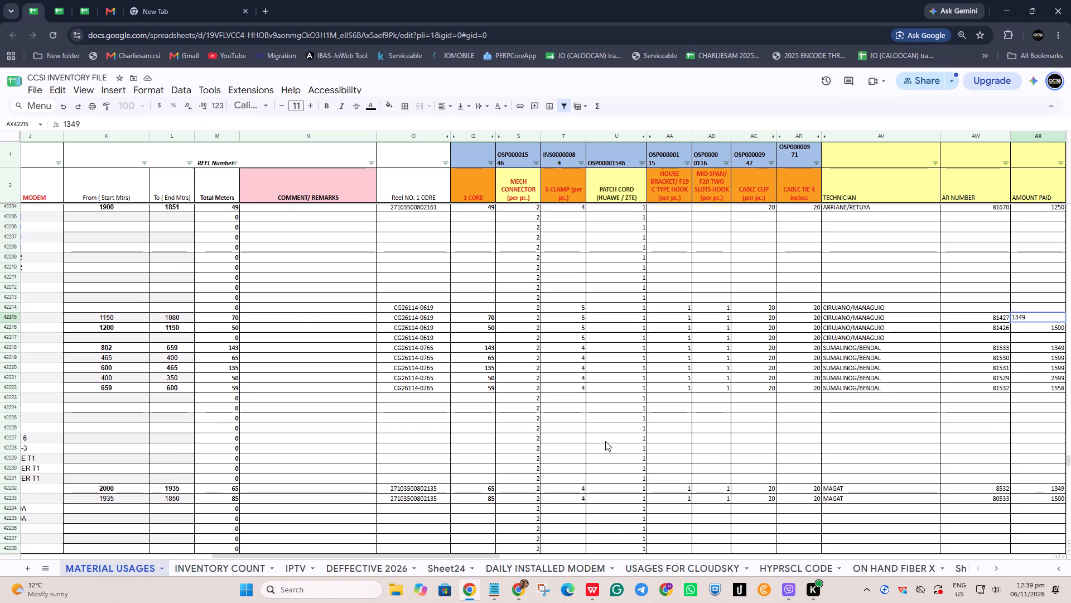
{"action": "key", "text": "Tab"}
{"action": "key", "text": "Tab"}
{"action": "key", "text": "Tab"}
{"action": "key", "text": "Tab"}
Review GOLF row 42215 across its material quantities, reel meters, modem serial, IPTV and account columns.
{"action": "key", "text": "Left"}
{"action": "key", "text": "Left"}
{"action": "key", "text": "Left"}
{"action": "key", "text": "Left"}
{"action": "key", "text": "Left"}
{"action": "key", "text": "Left"}
{"action": "key", "text": "Left"}
{"action": "key", "text": "Left"}
{"action": "key", "text": "Left"}
{"action": "key", "text": "Left"}
{"action": "key", "text": "Left"}
{"action": "key", "text": "Left"}
{"action": "key", "text": "Left"}
{"action": "key", "text": "Left"}
{"action": "key", "text": "Left"}
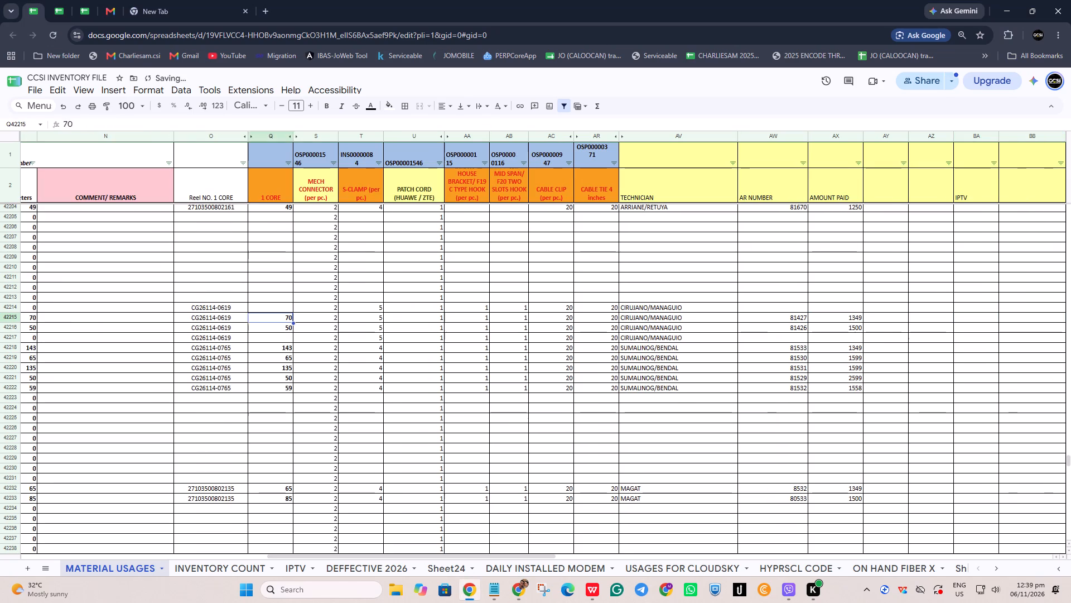
{"action": "key", "text": "Right"}
{"action": "key", "text": "Right"}
{"action": "key", "text": "Right"}
{"action": "key", "text": "Left"}
{"action": "key", "text": "Left"}
{"action": "key", "text": "Left"}
{"action": "key", "text": "Left"}
{"action": "key", "text": "Left"}
{"action": "key", "text": "Left"}
{"action": "key", "text": "Left"}
{"action": "key", "text": "Left"}
{"action": "key", "text": "Left"}
{"action": "key", "text": "Left"}
{"action": "key", "text": "Left"}
{"action": "key", "text": "Left"}
{"action": "key", "text": "Left"}
{"action": "key", "text": "Left"}
{"action": "key", "text": "Left"}
{"action": "key", "text": "Left"}
{"action": "key", "text": "Left"}
{"action": "key", "text": "Left"}
{"action": "key", "text": "Left"}
{"action": "key", "text": "Left"}
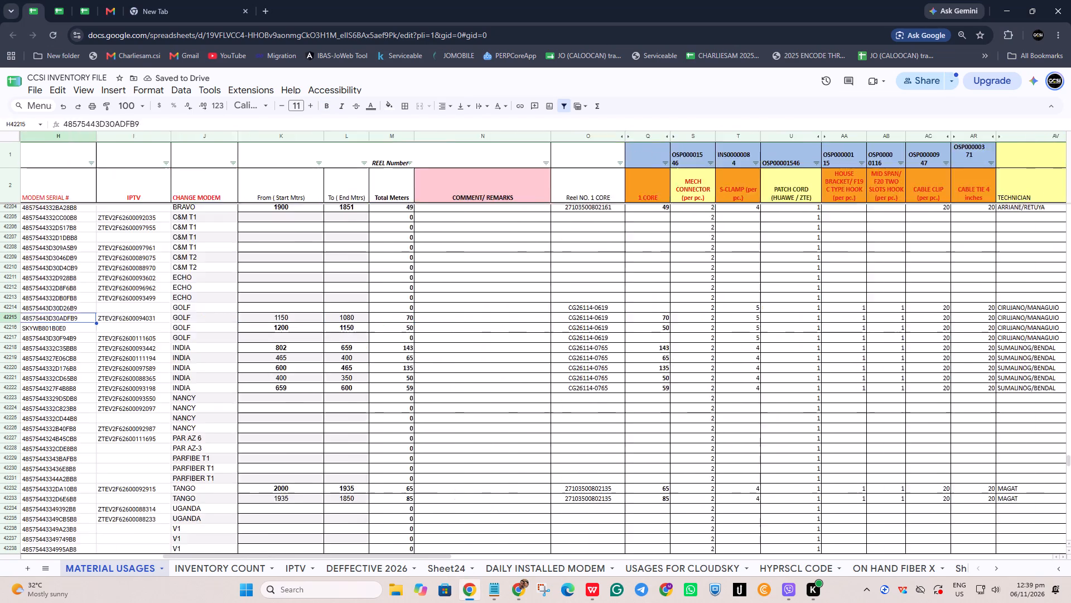
{"action": "key", "text": "Right"}
{"action": "key", "text": "Right"}
{"action": "key", "text": "Right"}
{"action": "key", "text": "Right"}
{"action": "key", "text": "Right"}
{"action": "key", "text": "Right"}
{"action": "key", "text": "Right"}
{"action": "key", "text": "Right"}
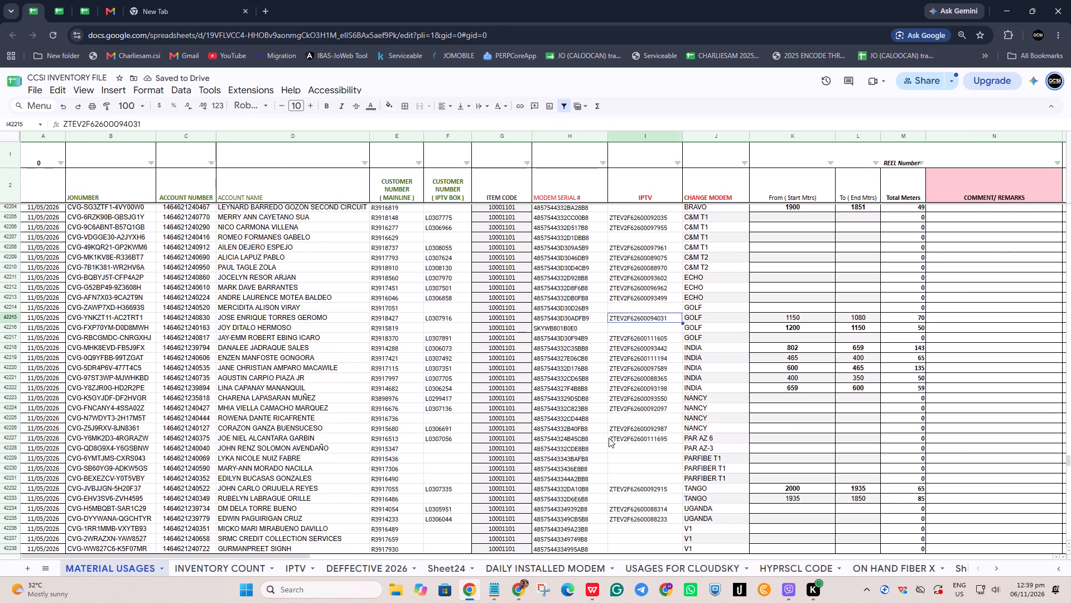
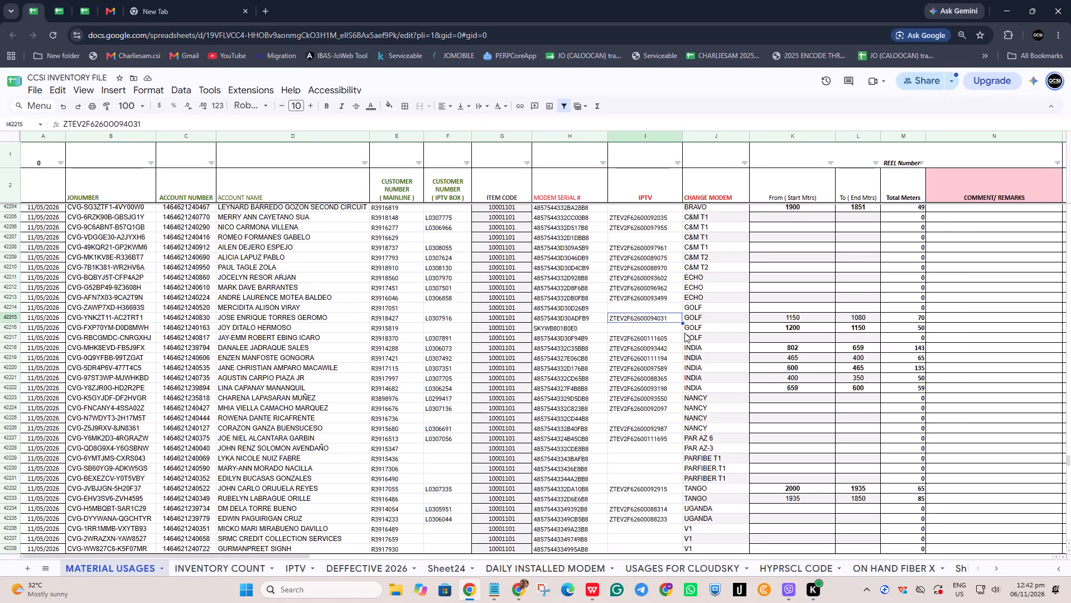
Check the TENIPO Live Scores window and return to the CCSI INVENTORY FILE spreadsheet.
{"action": "key", "text": "alt+Tab"}
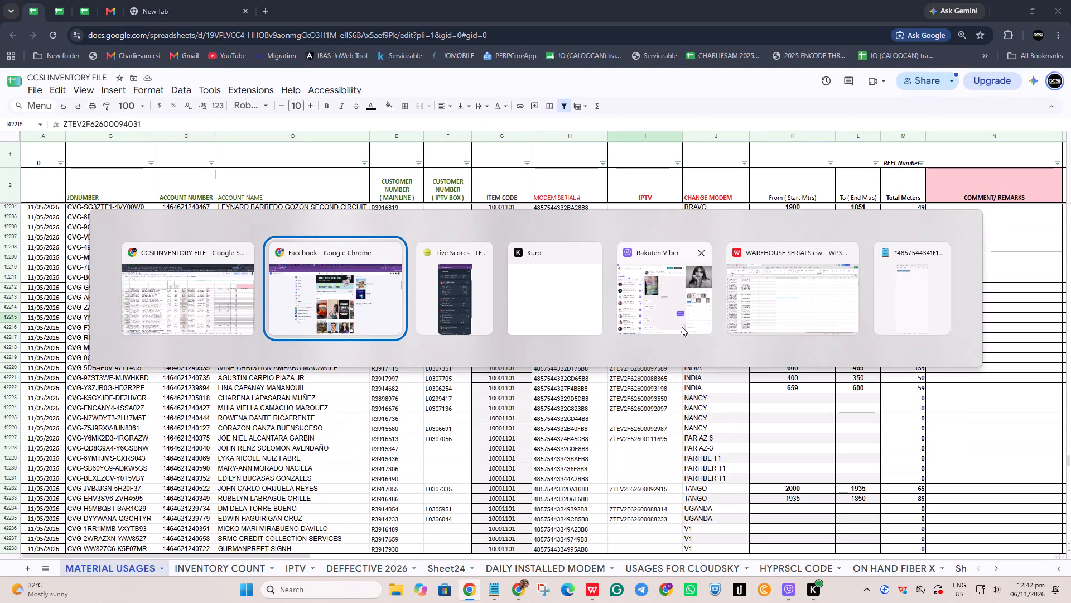
{"action": "key", "text": "alt+Tab"}
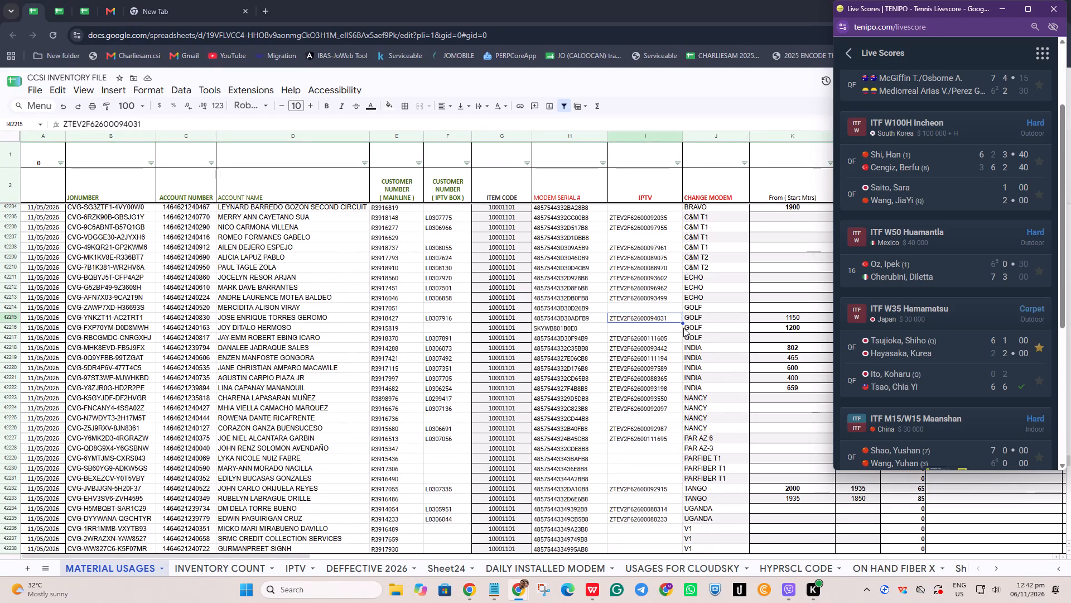
{"action": "key", "text": "alt+Tab"}
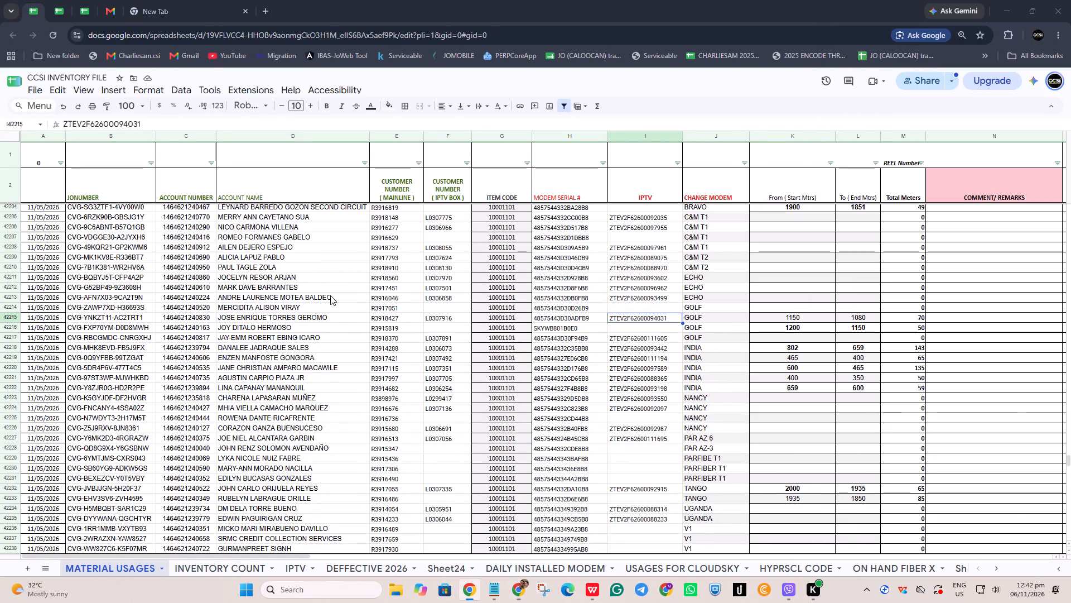
Switch to the other browser window with the Facebook feed.
{"action": "key", "text": "alt+Tab"}
{"action": "key", "text": "alt+Tab"}
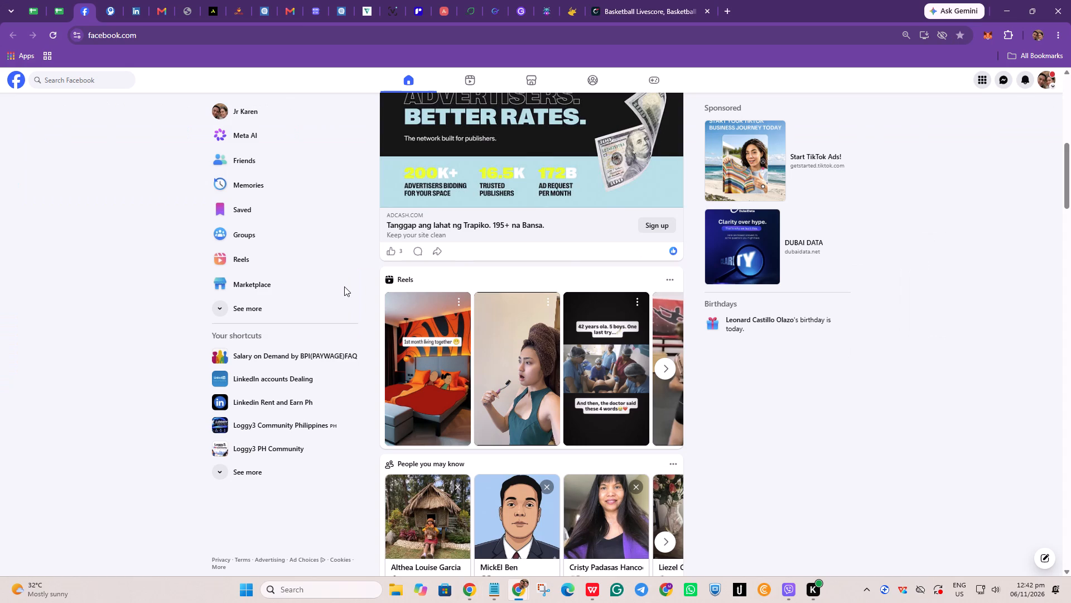
Switch from the Facebook feed to the open Basketball Livescore page.
{"action": "left_click", "coordinate": [648, 3]}
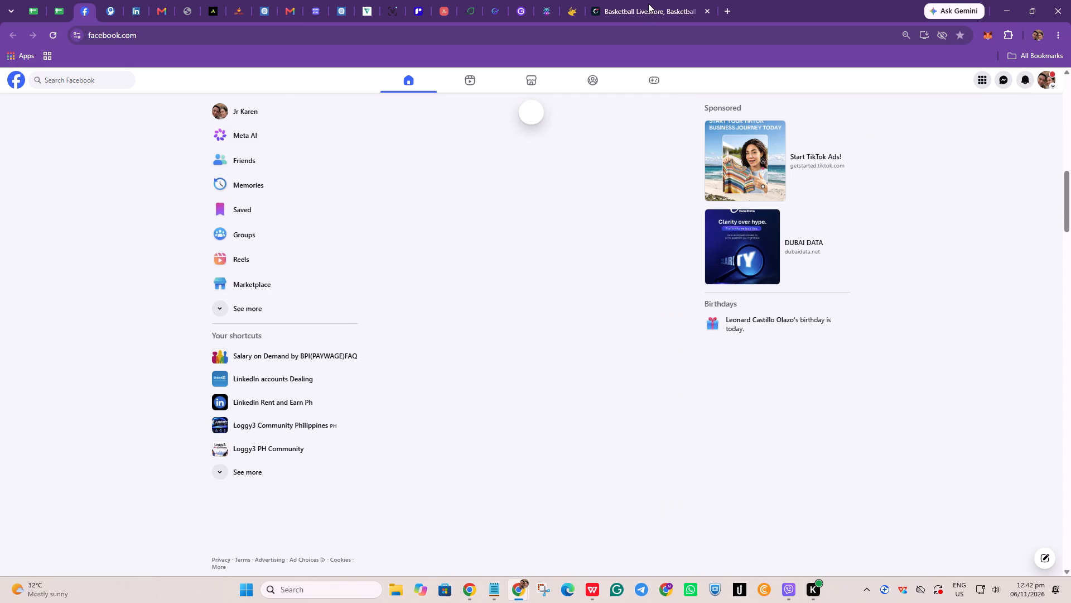
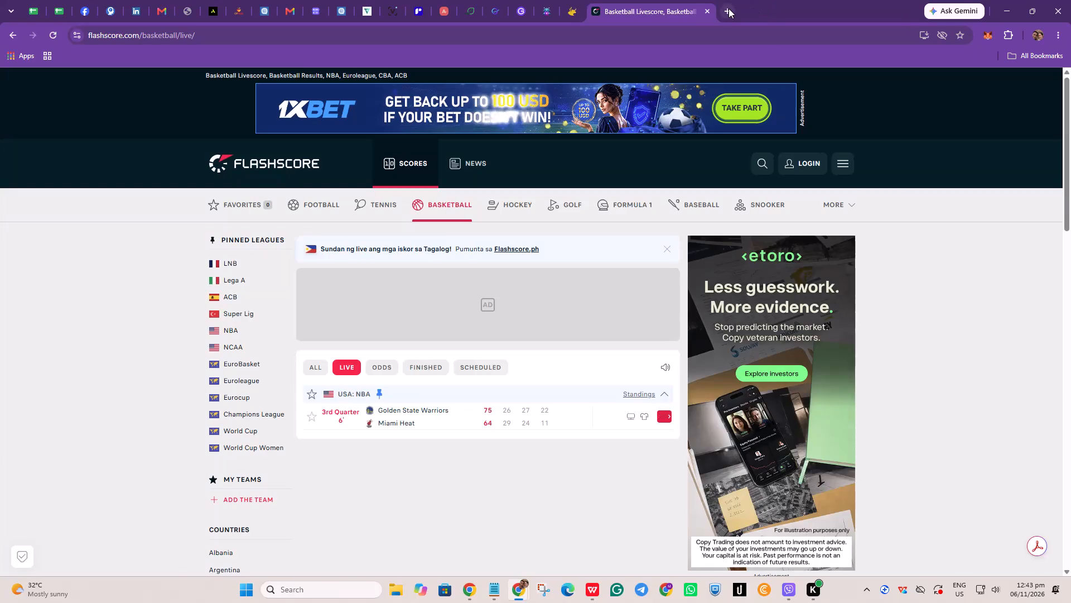
Open sofascore.com in a new browser tab and bring up its tennis scores.
{"action": "left_click", "coordinate": [729, 8]}
{"action": "key", "text": "s"}
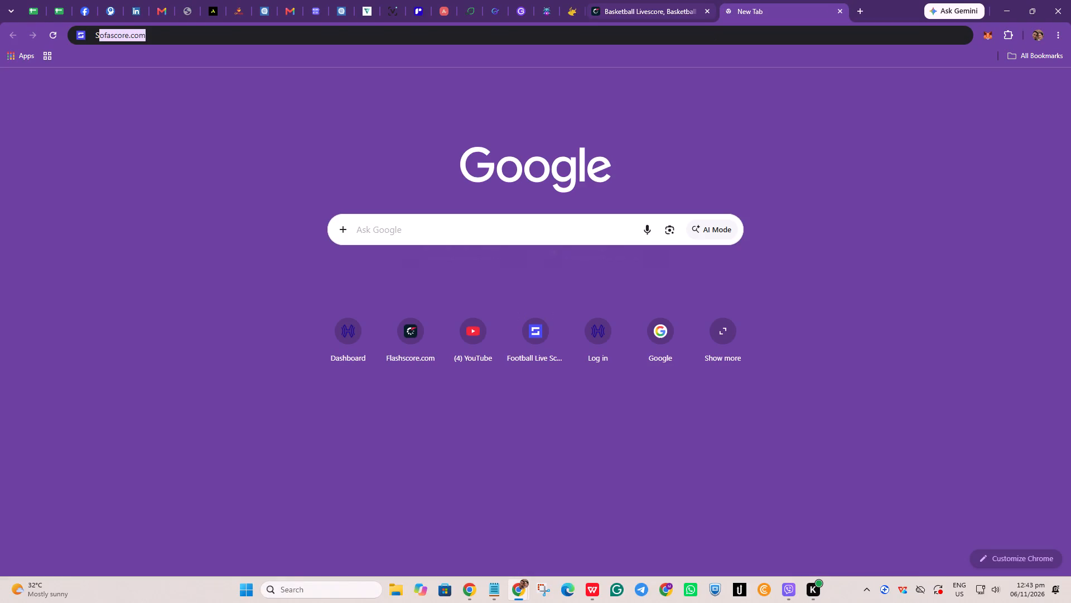
{"action": "key", "text": "Return"}
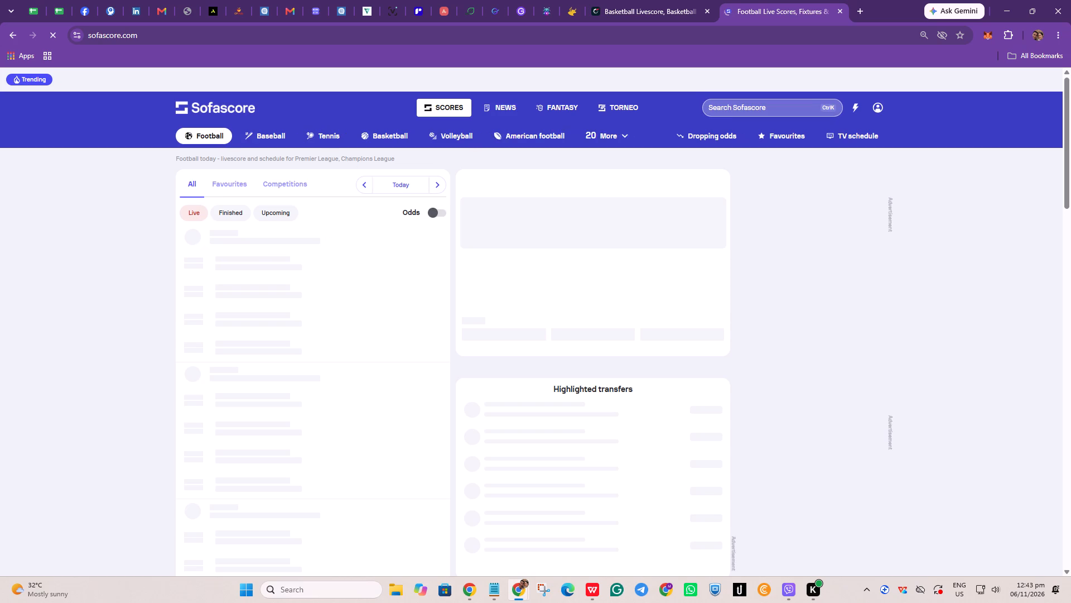
{"action": "left_click", "coordinate": [326, 137]}
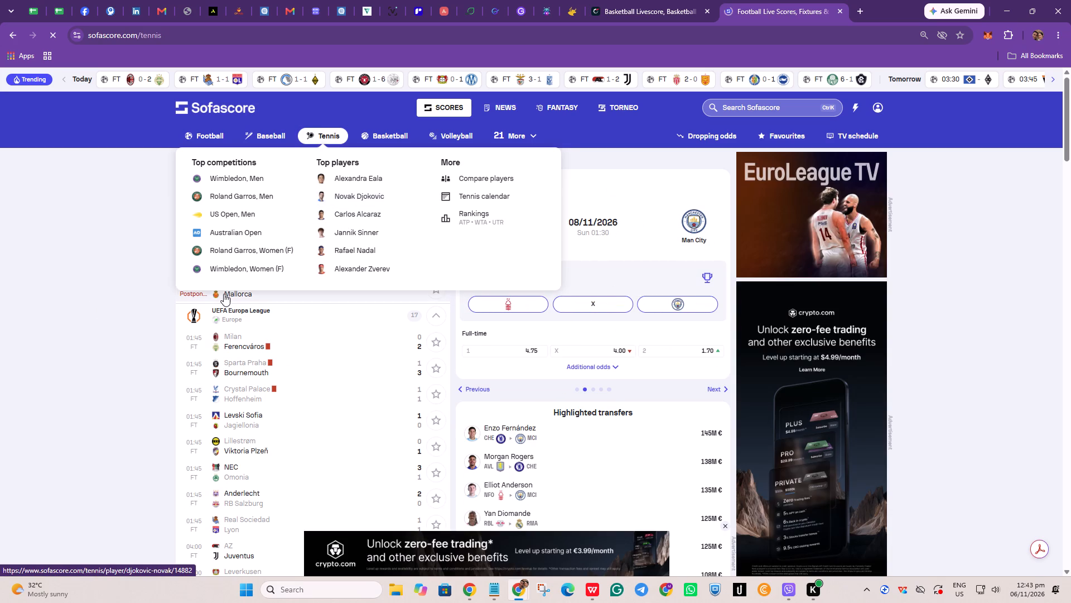
Open the Hong Kong WTA 250 match between Z. Sönmez and C. Liu and vote for Z. Sönmez as the winner.
{"action": "scroll", "coordinate": [324, 387], "scroll_direction": "down", "scroll_amount": 6}
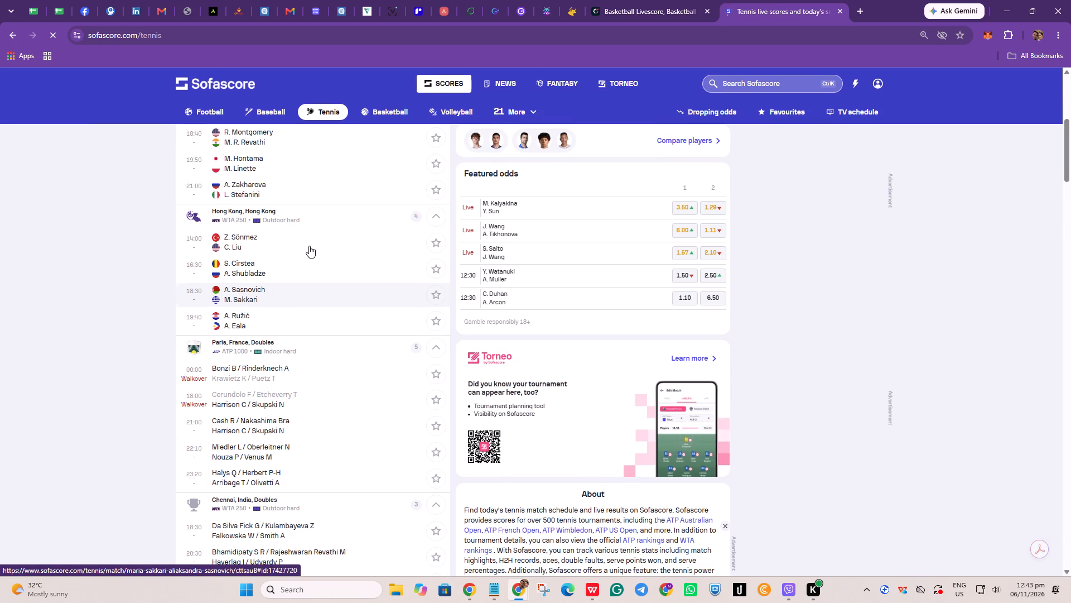
{"action": "double_click", "coordinate": [245, 245]}
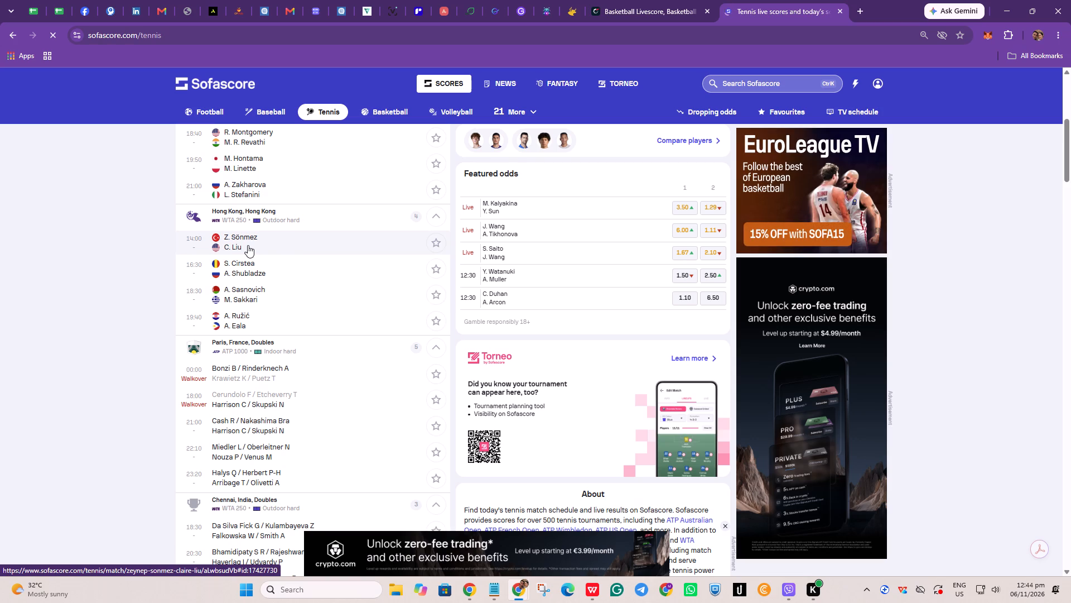
{"action": "left_click", "coordinate": [320, 251]}
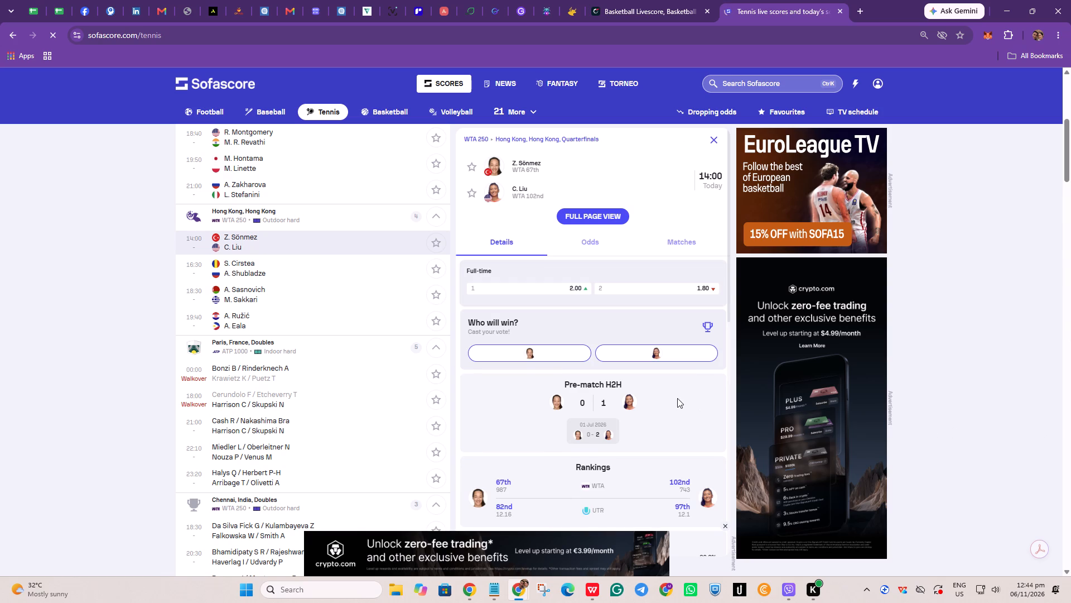
{"action": "double_click", "coordinate": [522, 358]}
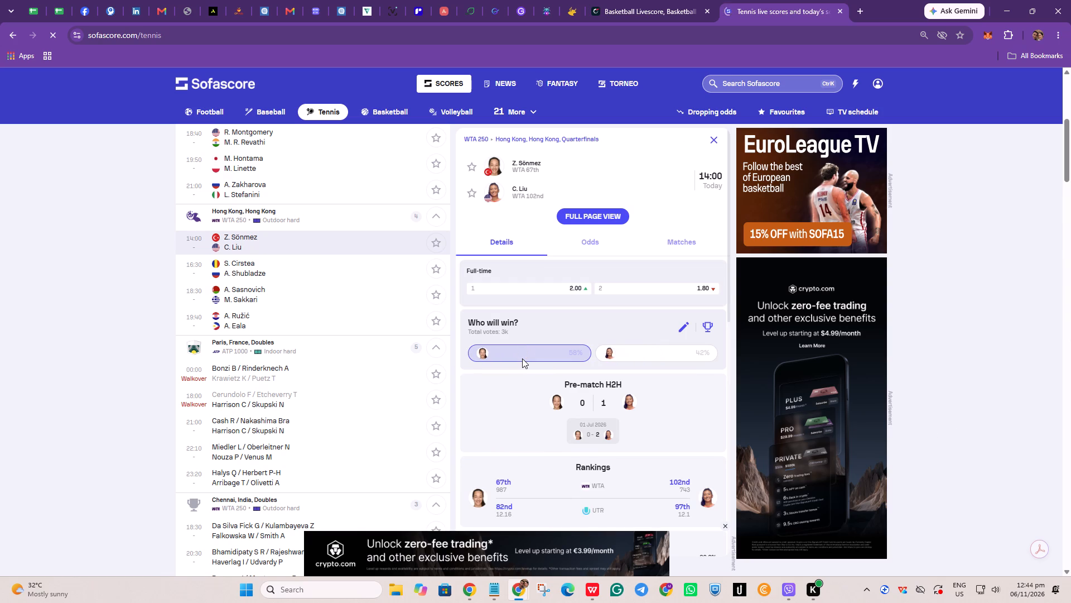
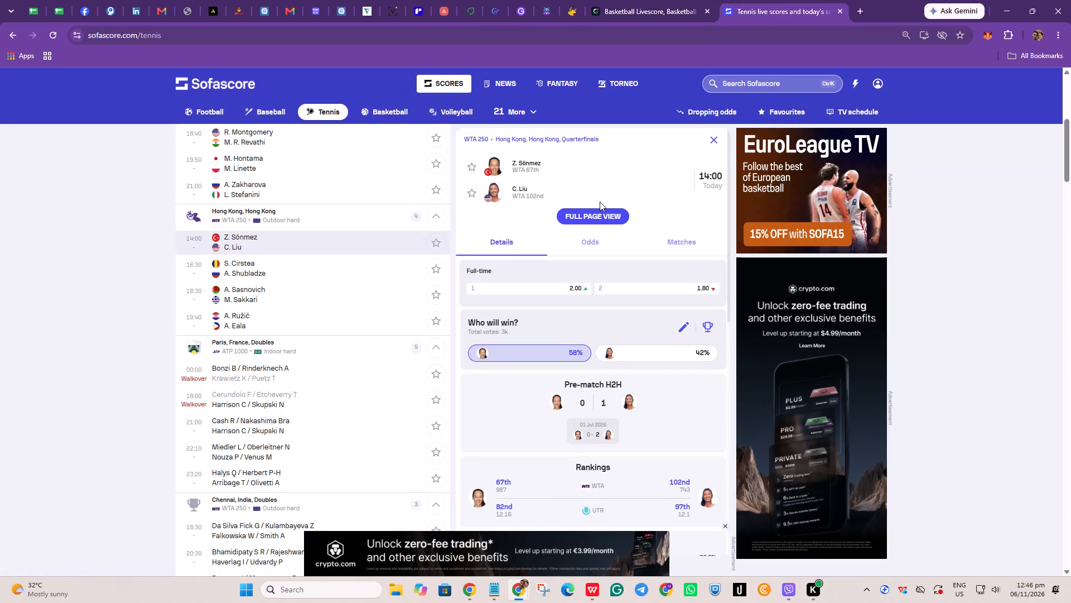
Switch back to the CCSI INVENTORY FILE spreadsheet on its MATERIAL USAGES sheet.
{"action": "left_click", "coordinate": [36, 9]}
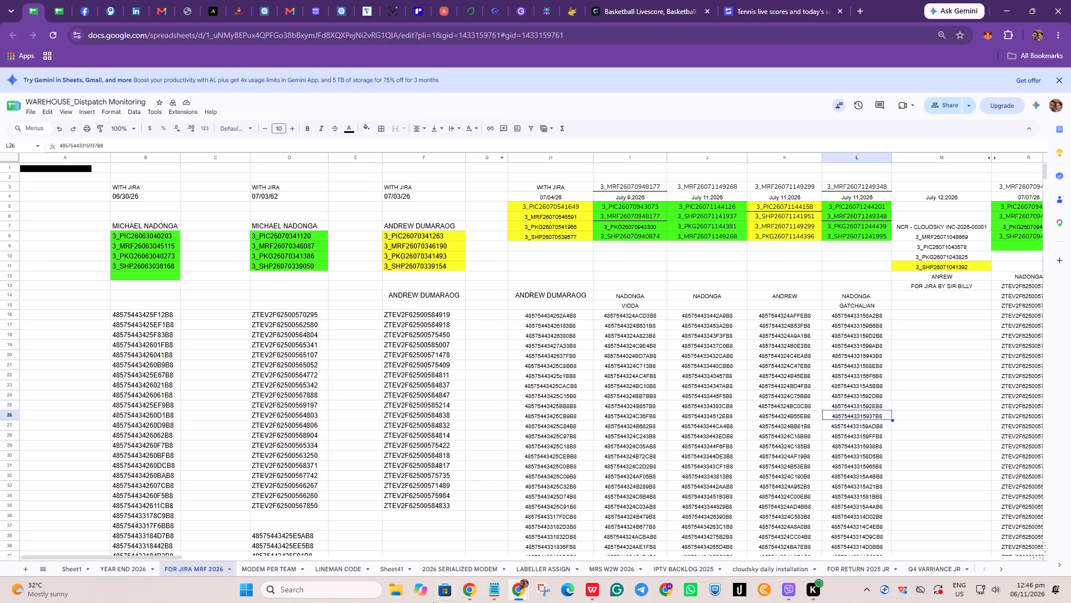
{"action": "left_click", "coordinate": [467, 591]}
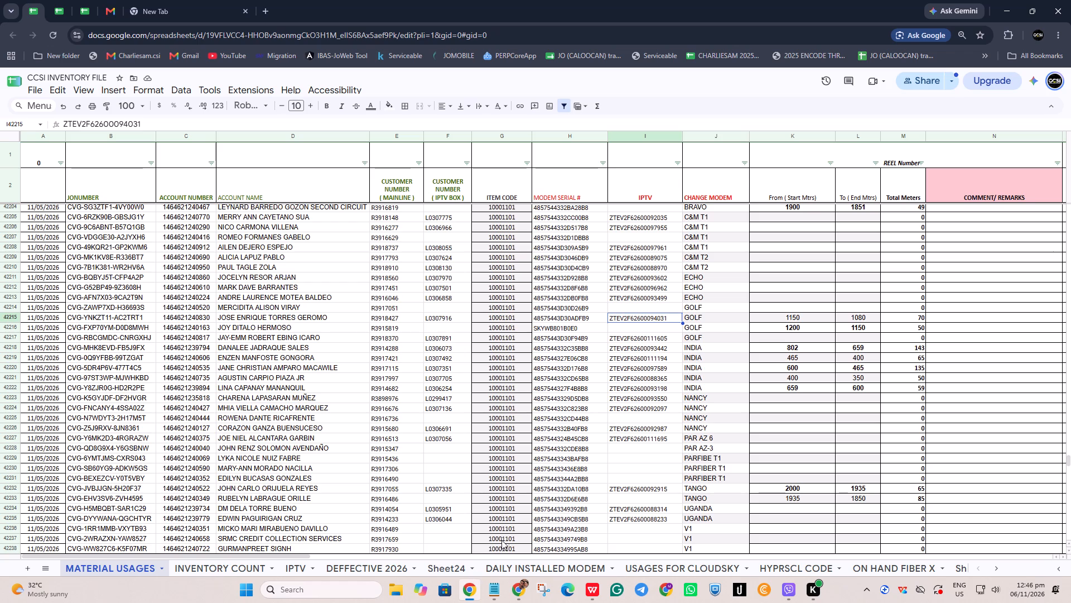
Check the GOLF installations in rows 42215 and 42217, examining their account, modem serial and cable meter entries.
{"action": "key", "text": "Tab"}
{"action": "key", "text": "Tab"}
{"action": "key", "text": "Tab"}
{"action": "key", "text": "Tab"}
{"action": "key", "text": "Left"}
{"action": "key", "text": "Left"}
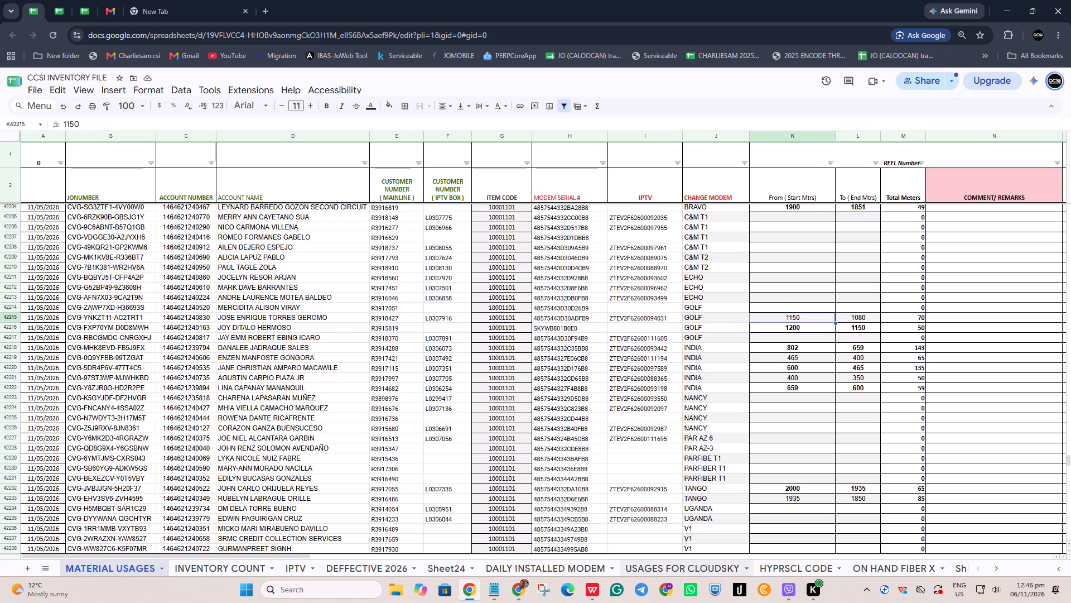
{"action": "key", "text": "Left"}
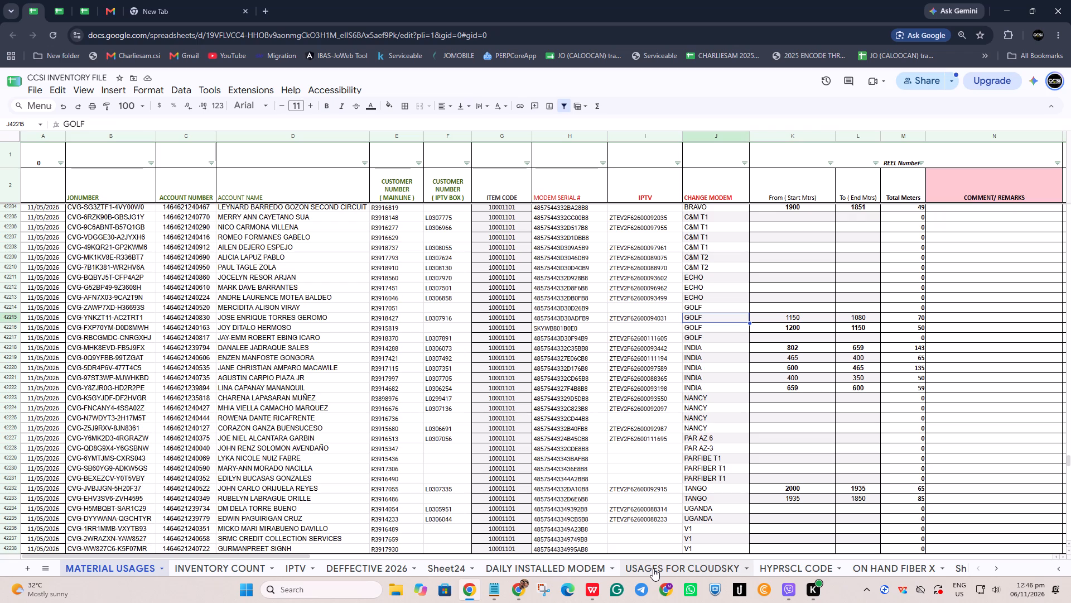
{"action": "key", "text": "Down"}
{"action": "key", "text": "Left"}
{"action": "key", "text": "Left"}
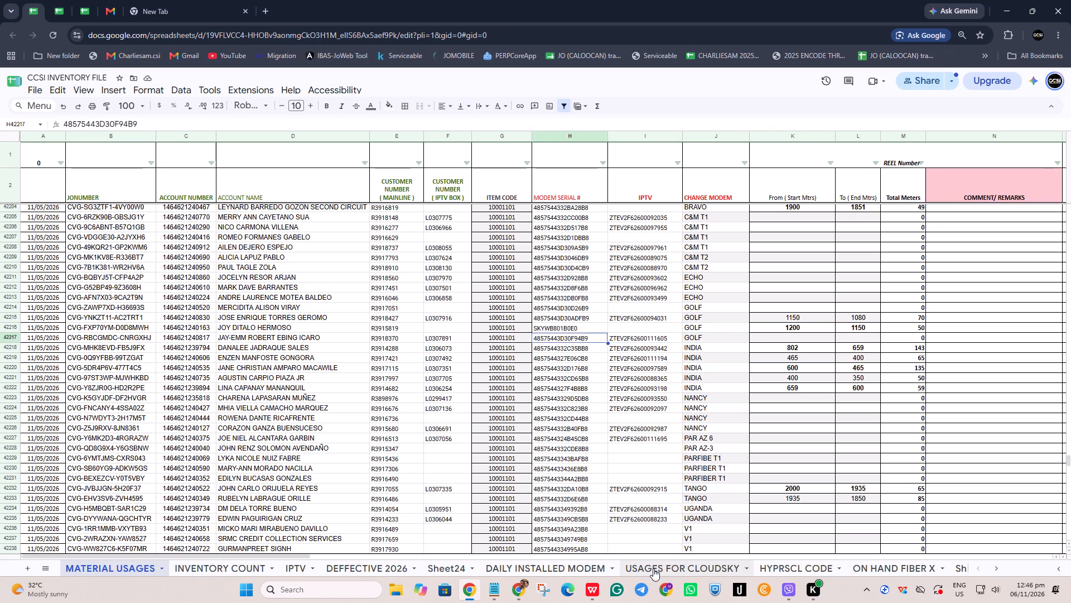
{"action": "key", "text": "Left"}
{"action": "key", "text": "Left"}
{"action": "key", "text": "Left"}
{"action": "key", "text": "Left"}
{"action": "key", "text": "Left"}
{"action": "key", "text": "Left"}
{"action": "key", "text": "Right"}
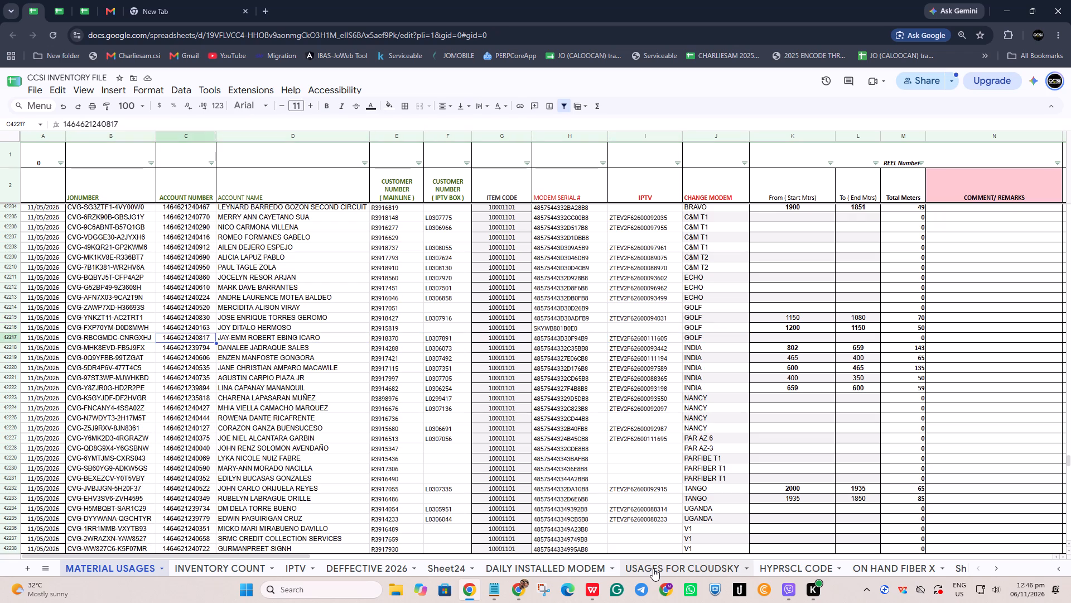
{"action": "key", "text": "Right"}
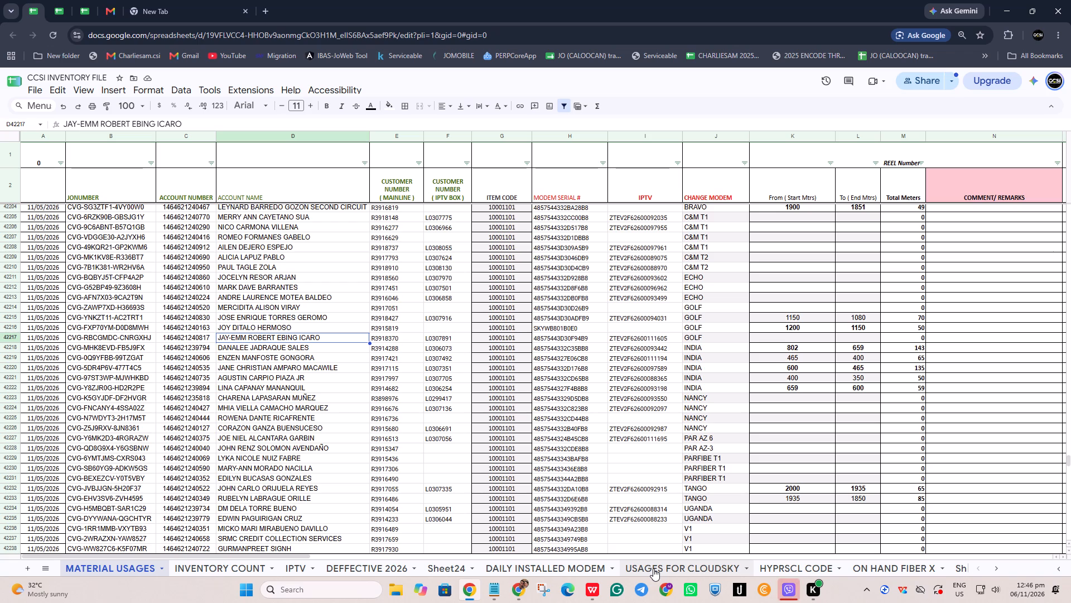
{"action": "key", "text": "Tab"}
{"action": "key", "text": "Tab"}
{"action": "key", "text": "Tab"}
{"action": "key", "text": "Tab"}
{"action": "key", "text": "Tab"}
{"action": "key", "text": "Tab"}
{"action": "key", "text": "Tab"}
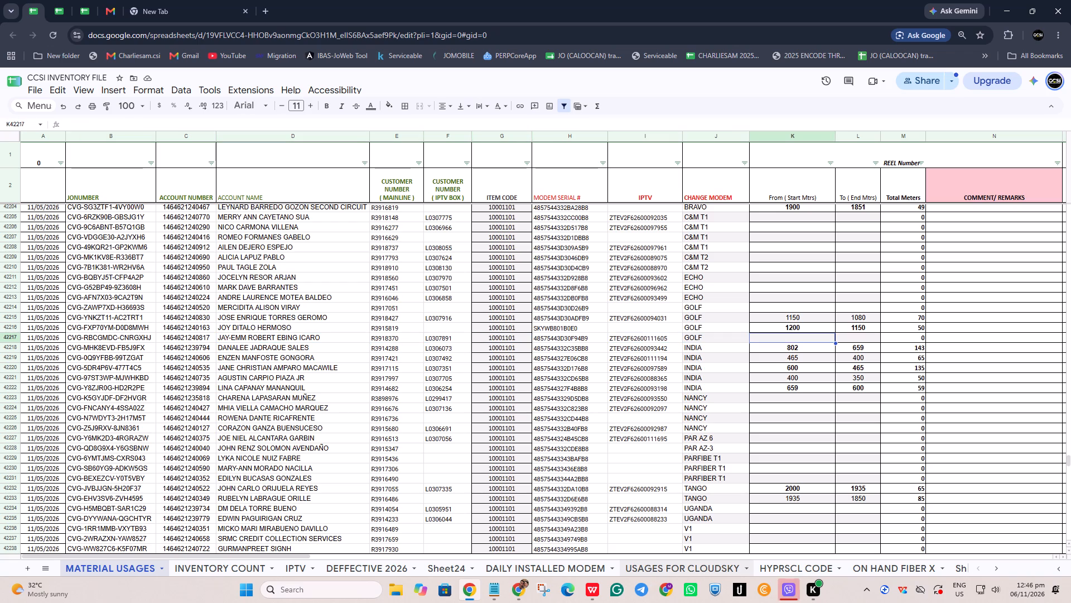
{"action": "key", "text": "Right"}
{"action": "key", "text": "Right"}
{"action": "key", "text": "Left"}
{"action": "key", "text": "Left"}
{"action": "key", "text": "Left"}
{"action": "key", "text": "Left"}
{"action": "key", "text": "Left"}
{"action": "key", "text": "Left"}
{"action": "key", "text": "Left"}
{"action": "key", "text": "Left"}
{"action": "key", "text": "Left"}
{"action": "key", "text": "Left"}
{"action": "key", "text": "Left"}
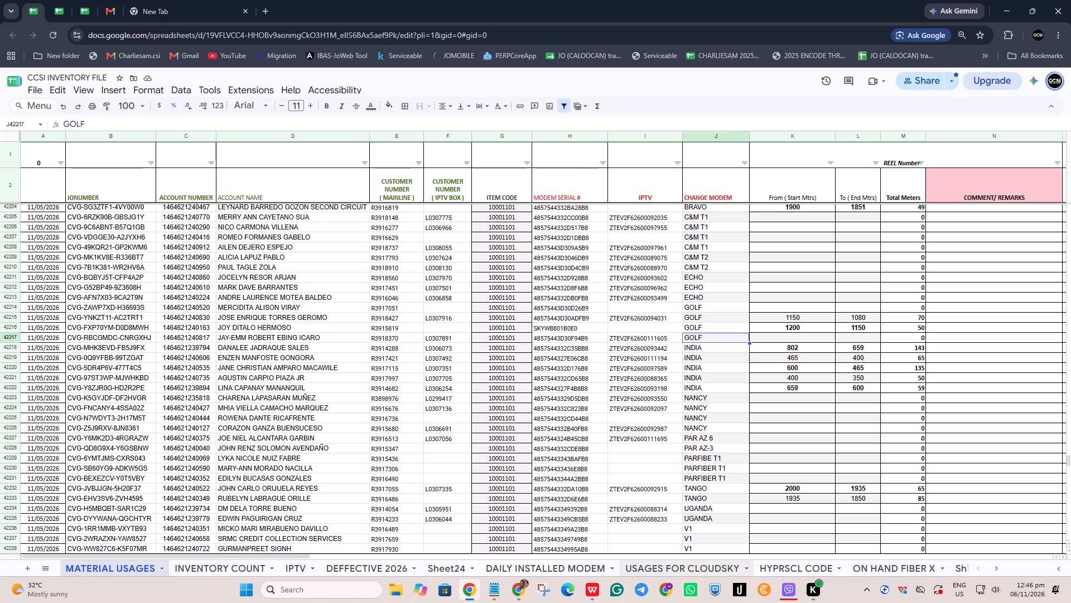
{"action": "key", "text": "Right"}
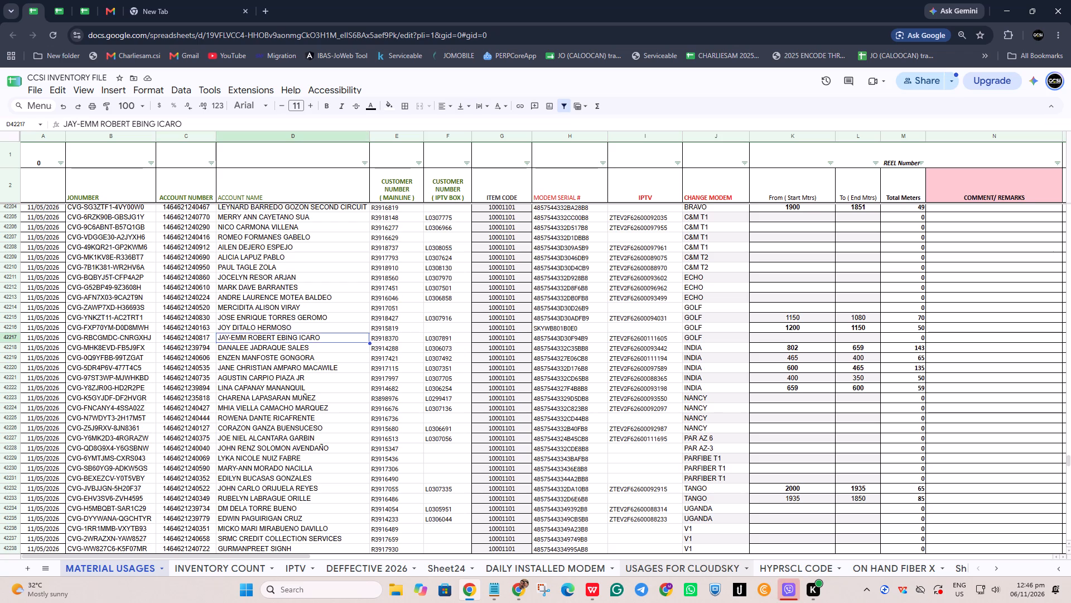
Compare the GOLF rows 42215 and 42217 again across the customer, serial number and cable meter columns.
{"action": "key", "text": "Down"}
{"action": "key", "text": "Left"}
{"action": "key", "text": "Up"}
{"action": "key", "text": "Up"}
{"action": "key", "text": "Up"}
{"action": "key", "text": "Tab"}
{"action": "key", "text": "Tab"}
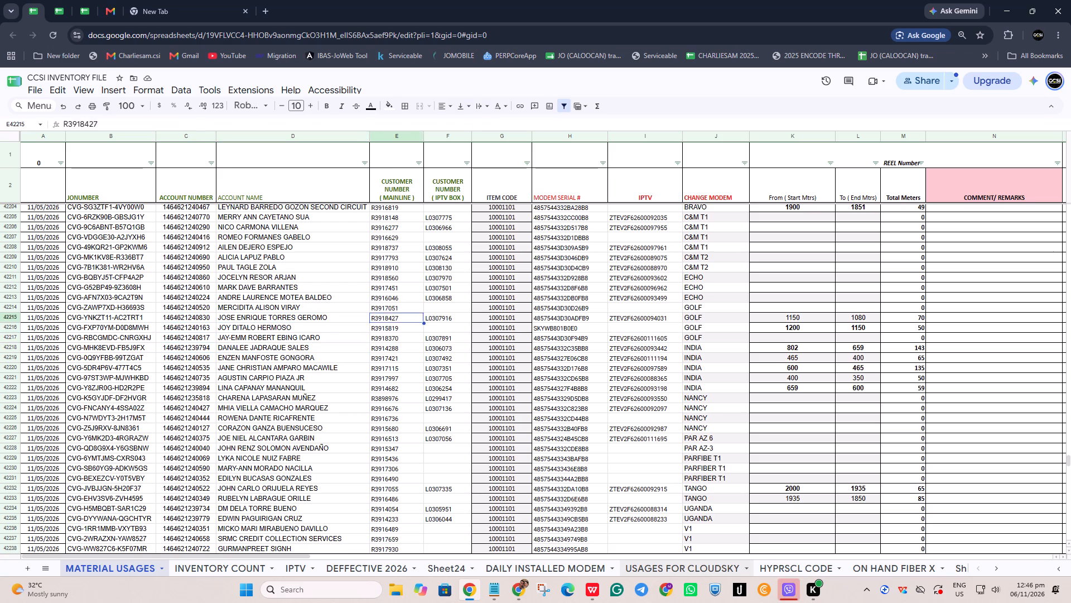
{"action": "key", "text": "Tab"}
{"action": "key", "text": "Tab"}
{"action": "key", "text": "Tab"}
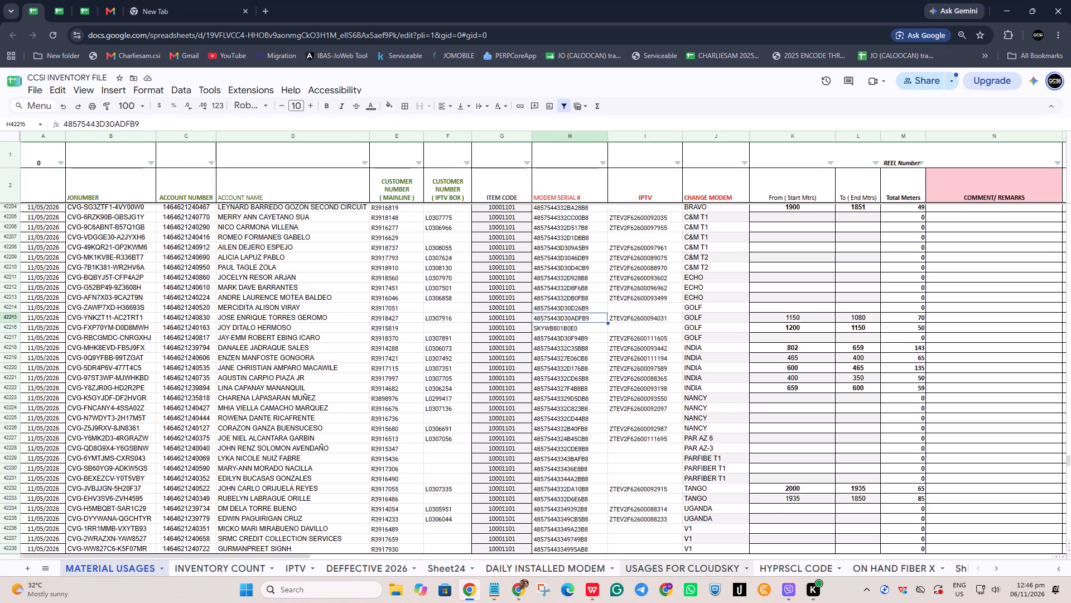
{"action": "key", "text": "Tab"}
{"action": "key", "text": "Tab"}
{"action": "key", "text": "Tab"}
{"action": "key", "text": "Tab"}
{"action": "key", "text": "Down"}
{"action": "key", "text": "Down"}
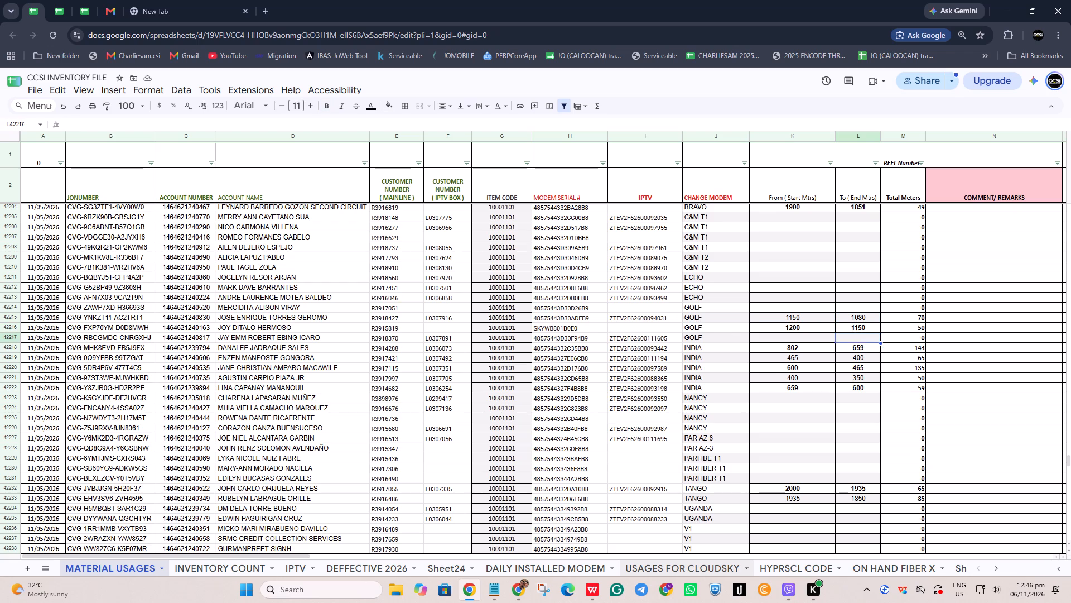
{"action": "key", "text": "Left"}
{"action": "key", "text": "Left"}
{"action": "key", "text": "Left"}
{"action": "key", "text": "Left"}
{"action": "key", "text": "Left"}
{"action": "key", "text": "Left"}
{"action": "key", "text": "Left"}
{"action": "key", "text": "Left"}
{"action": "key", "text": "Left"}
{"action": "key", "text": "Left"}
{"action": "key", "text": "Left"}
{"action": "key", "text": "Left"}
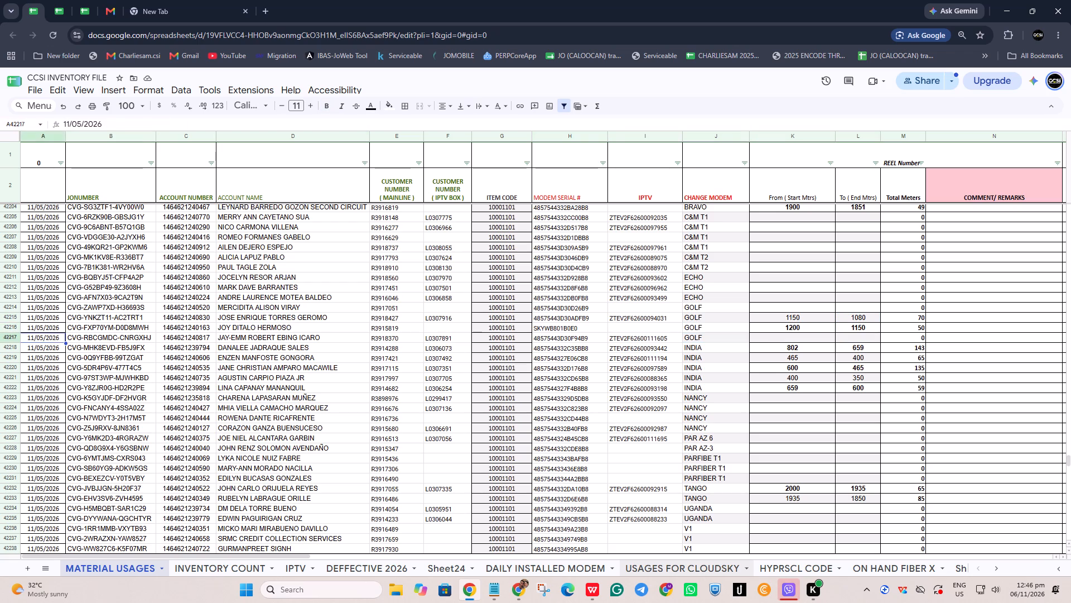
{"action": "key", "text": "Right"}
{"action": "key", "text": "Right"}
{"action": "key", "text": "Right"}
{"action": "key", "text": "Right"}
{"action": "key", "text": "Left"}
{"action": "key", "text": "Right"}
{"action": "key", "text": "Right"}
{"action": "key", "text": "Right"}
{"action": "key", "text": "Right"}
{"action": "key", "text": "Right"}
{"action": "key", "text": "Right"}
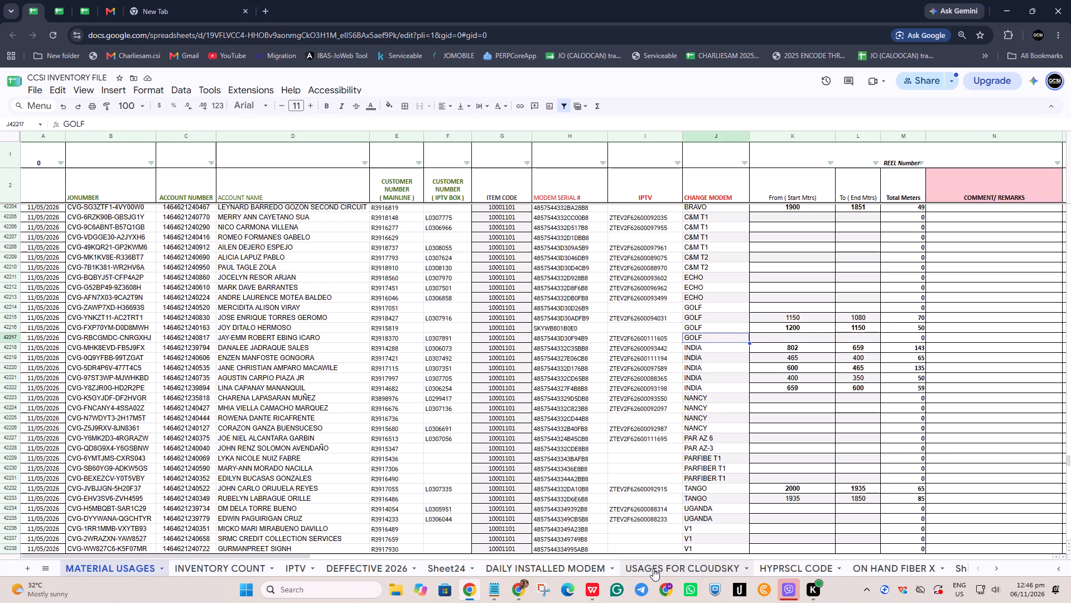
{"action": "key", "text": "Left"}
{"action": "key", "text": "Left"}
{"action": "key", "text": "Left"}
{"action": "key", "text": "Left"}
{"action": "key", "text": "Left"}
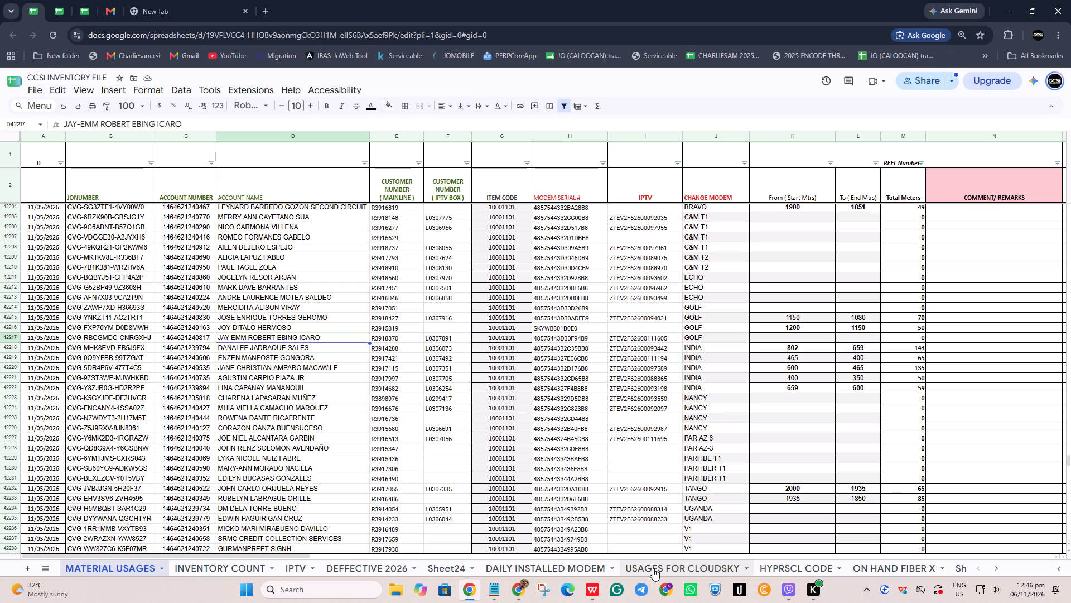
Enter 1250 as start meters and 1200 as end meters for the first GOLF installation, in row 42214.
{"action": "key", "text": "Up"}
{"action": "key", "text": "Up"}
{"action": "key", "text": "Up"}
{"action": "key", "text": "Tab"}
{"action": "key", "text": "Tab"}
{"action": "key", "text": "Tab"}
{"action": "key", "text": "Tab"}
{"action": "key", "text": "Tab"}
{"action": "key", "text": "Tab"}
{"action": "key", "text": "Tab"}
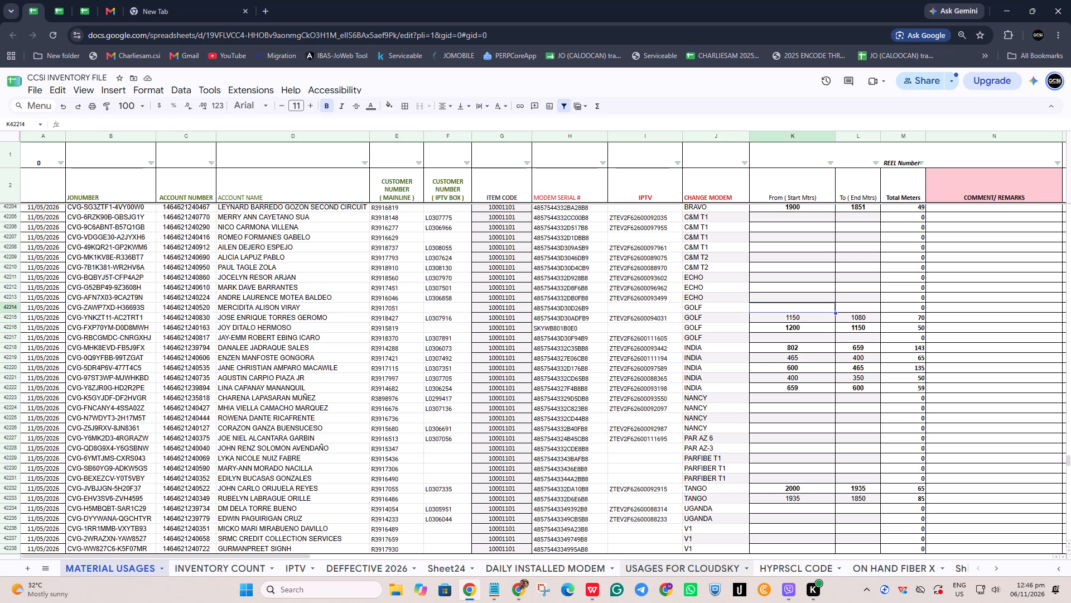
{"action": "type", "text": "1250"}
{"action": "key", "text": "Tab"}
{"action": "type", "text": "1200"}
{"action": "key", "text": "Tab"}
Enter 50 as the 1 CORE cable quantity for the GOLF installation in row 42214.
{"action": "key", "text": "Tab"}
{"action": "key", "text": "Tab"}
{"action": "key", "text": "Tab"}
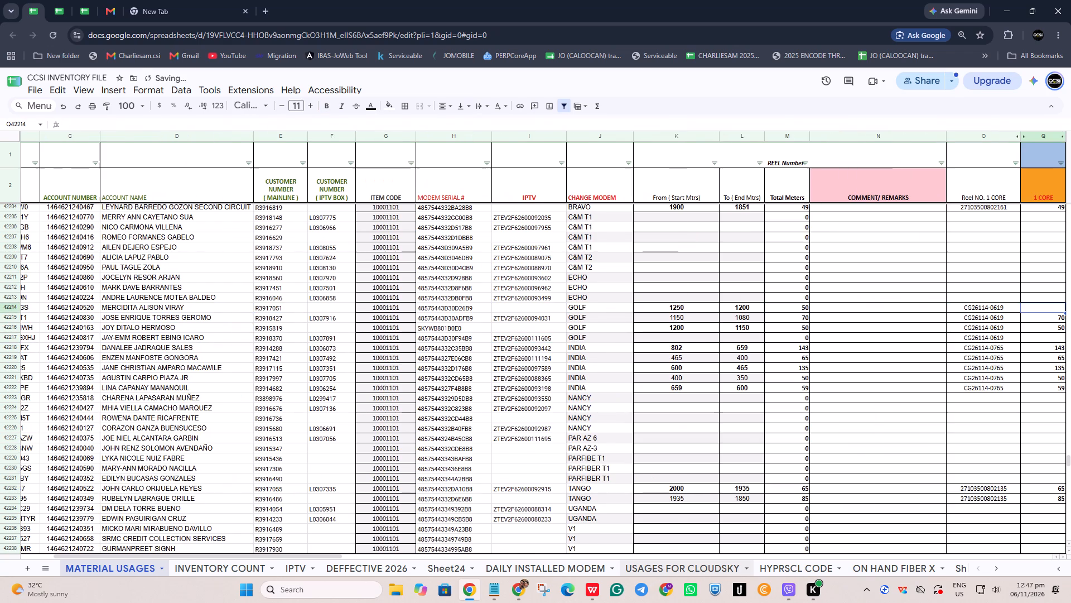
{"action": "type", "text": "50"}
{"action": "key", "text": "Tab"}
Record AR number 81260 and amount paid 1250 for the GOLF installation in row 42214.
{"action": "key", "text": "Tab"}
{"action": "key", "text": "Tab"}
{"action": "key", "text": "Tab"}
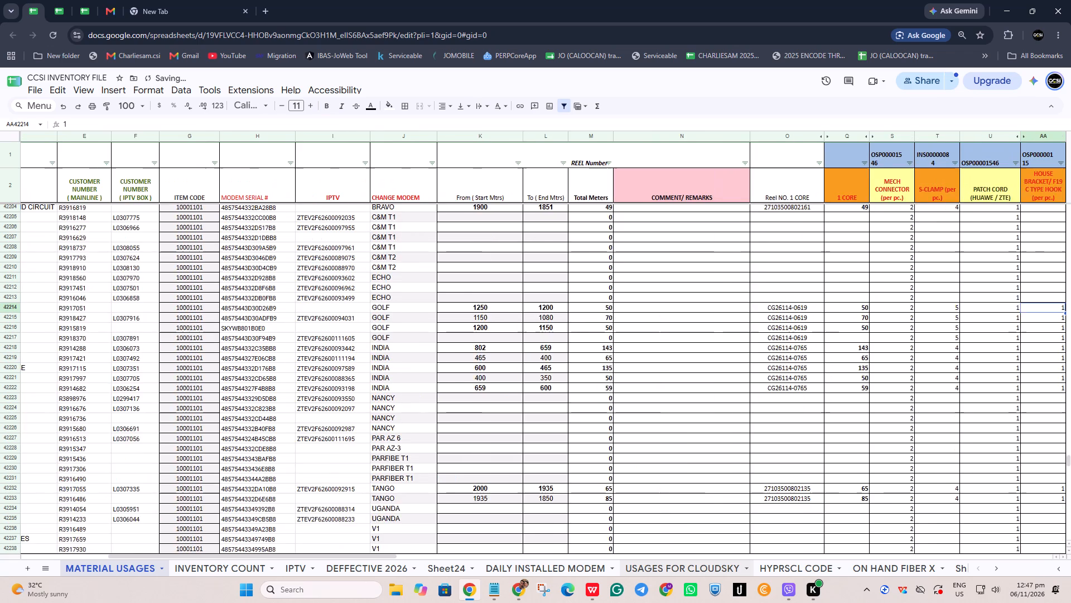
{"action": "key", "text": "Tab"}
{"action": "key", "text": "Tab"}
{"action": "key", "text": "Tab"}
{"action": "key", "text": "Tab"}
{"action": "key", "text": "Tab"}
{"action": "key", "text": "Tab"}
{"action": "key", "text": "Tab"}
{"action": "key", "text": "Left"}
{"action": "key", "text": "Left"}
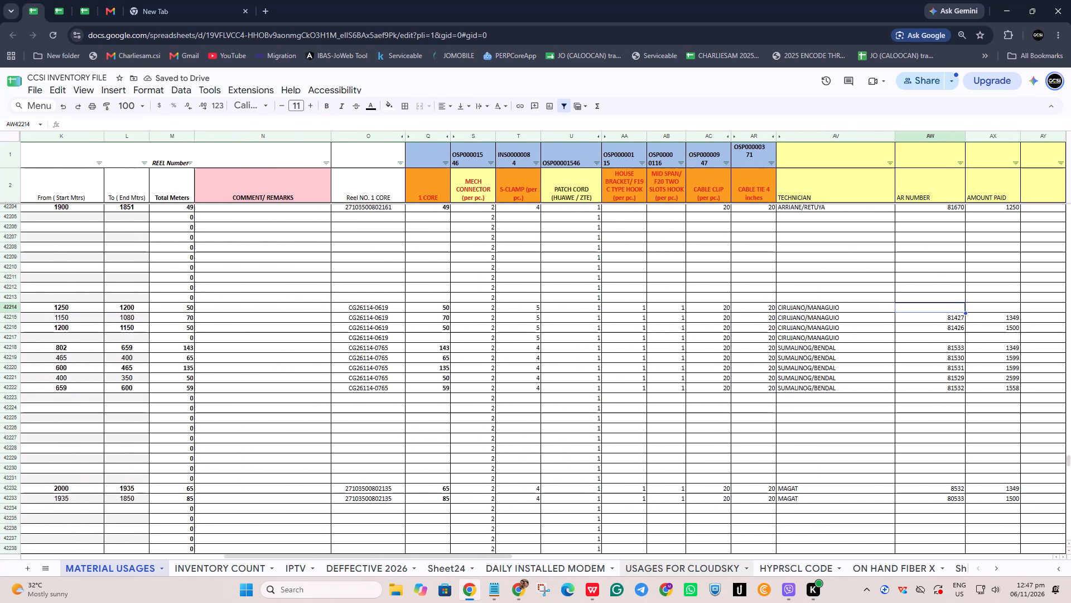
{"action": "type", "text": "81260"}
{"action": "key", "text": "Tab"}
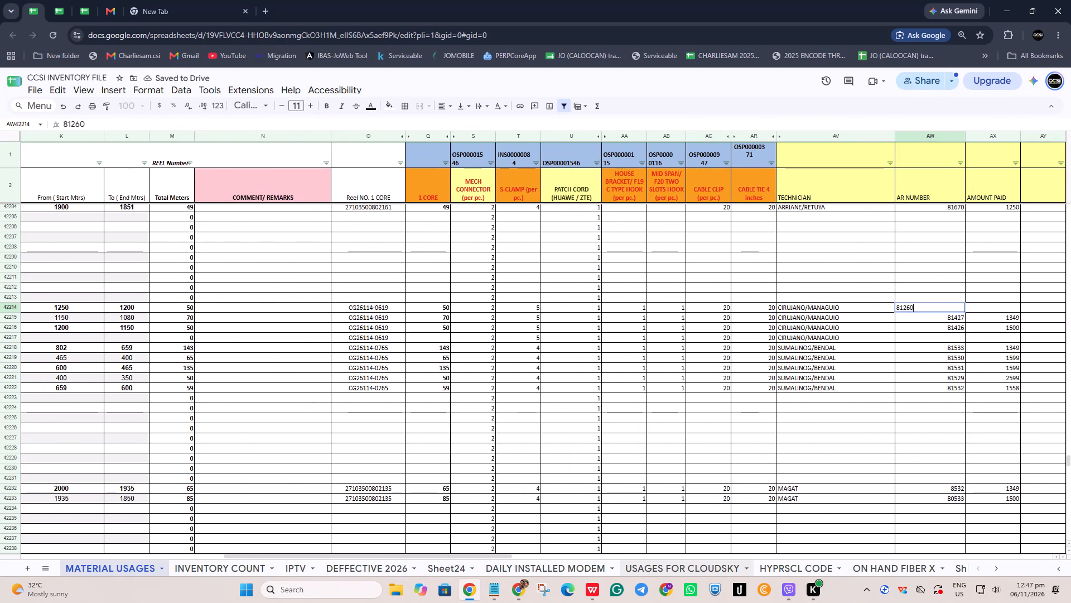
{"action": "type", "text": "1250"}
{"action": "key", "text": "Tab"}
Review the GOLF entry in row 42214 from its payment details back through the account and modem columns.
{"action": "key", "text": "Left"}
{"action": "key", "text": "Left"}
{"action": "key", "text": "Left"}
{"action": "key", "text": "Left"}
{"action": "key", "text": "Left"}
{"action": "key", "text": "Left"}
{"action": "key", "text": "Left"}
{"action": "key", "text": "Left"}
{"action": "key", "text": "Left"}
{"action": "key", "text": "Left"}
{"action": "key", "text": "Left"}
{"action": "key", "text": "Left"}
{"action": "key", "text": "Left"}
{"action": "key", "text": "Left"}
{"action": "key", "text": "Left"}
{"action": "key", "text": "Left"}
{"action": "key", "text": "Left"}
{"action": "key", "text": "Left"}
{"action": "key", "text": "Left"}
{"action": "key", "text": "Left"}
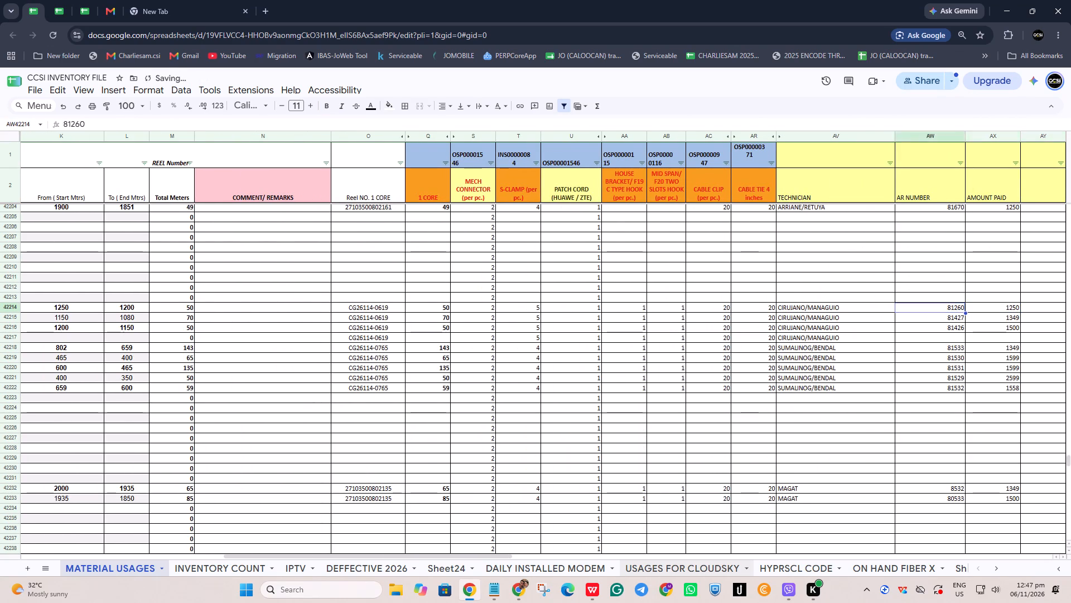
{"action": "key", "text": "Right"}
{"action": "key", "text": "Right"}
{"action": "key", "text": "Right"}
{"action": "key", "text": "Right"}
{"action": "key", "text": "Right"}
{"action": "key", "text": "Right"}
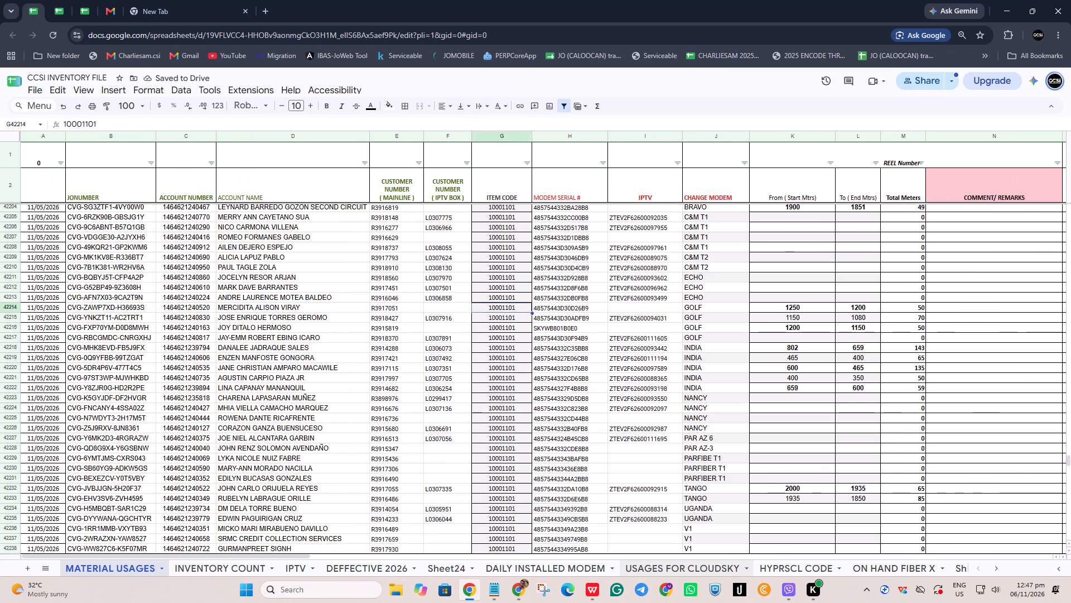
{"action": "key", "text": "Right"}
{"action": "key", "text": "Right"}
Check the job number, account, customer number and modem serial of the GOLF installation in row 42217.
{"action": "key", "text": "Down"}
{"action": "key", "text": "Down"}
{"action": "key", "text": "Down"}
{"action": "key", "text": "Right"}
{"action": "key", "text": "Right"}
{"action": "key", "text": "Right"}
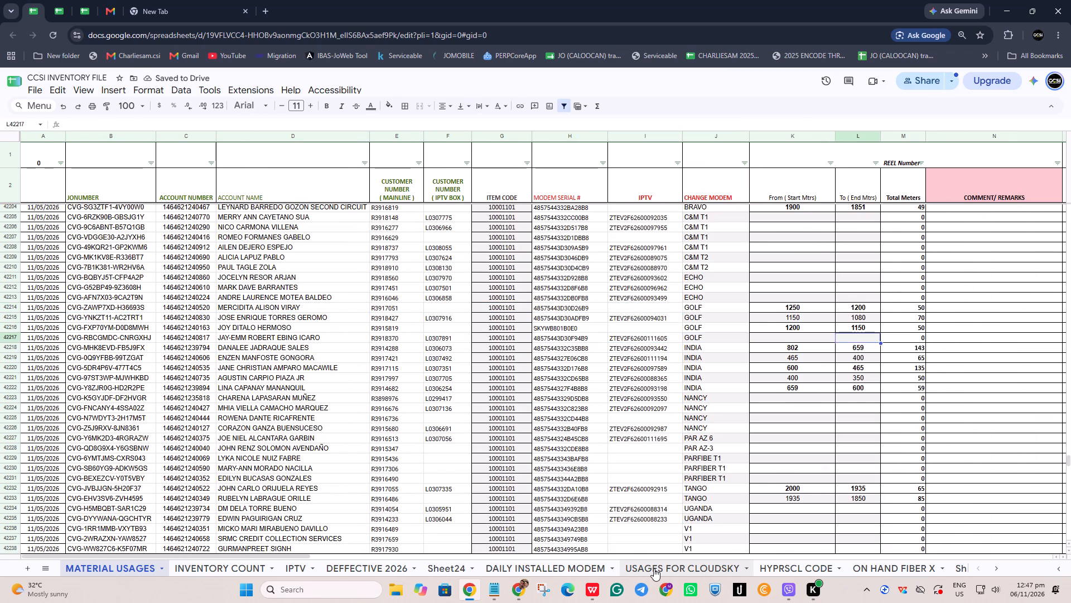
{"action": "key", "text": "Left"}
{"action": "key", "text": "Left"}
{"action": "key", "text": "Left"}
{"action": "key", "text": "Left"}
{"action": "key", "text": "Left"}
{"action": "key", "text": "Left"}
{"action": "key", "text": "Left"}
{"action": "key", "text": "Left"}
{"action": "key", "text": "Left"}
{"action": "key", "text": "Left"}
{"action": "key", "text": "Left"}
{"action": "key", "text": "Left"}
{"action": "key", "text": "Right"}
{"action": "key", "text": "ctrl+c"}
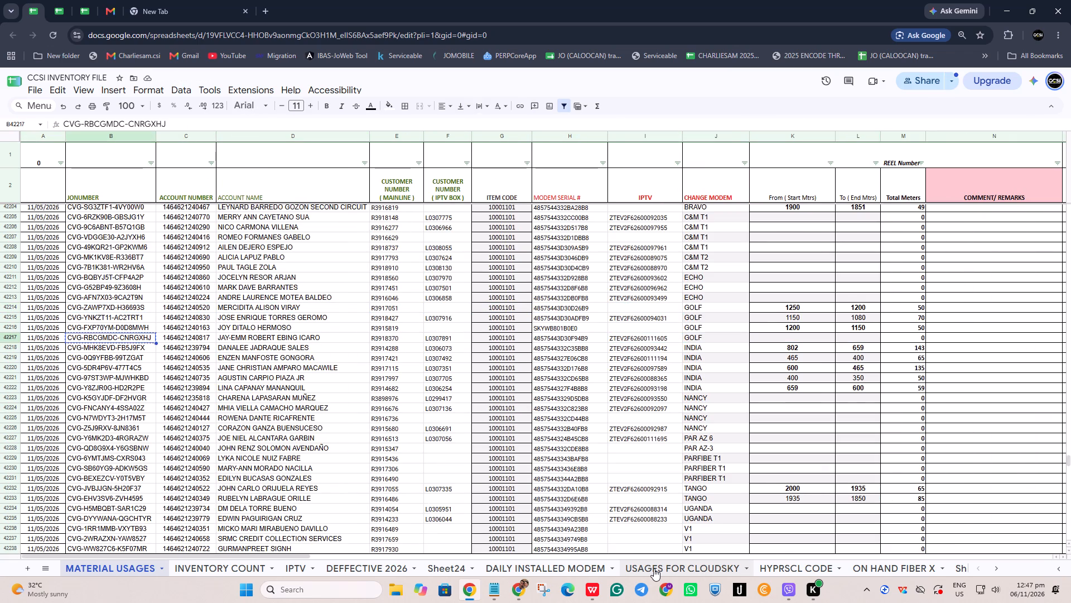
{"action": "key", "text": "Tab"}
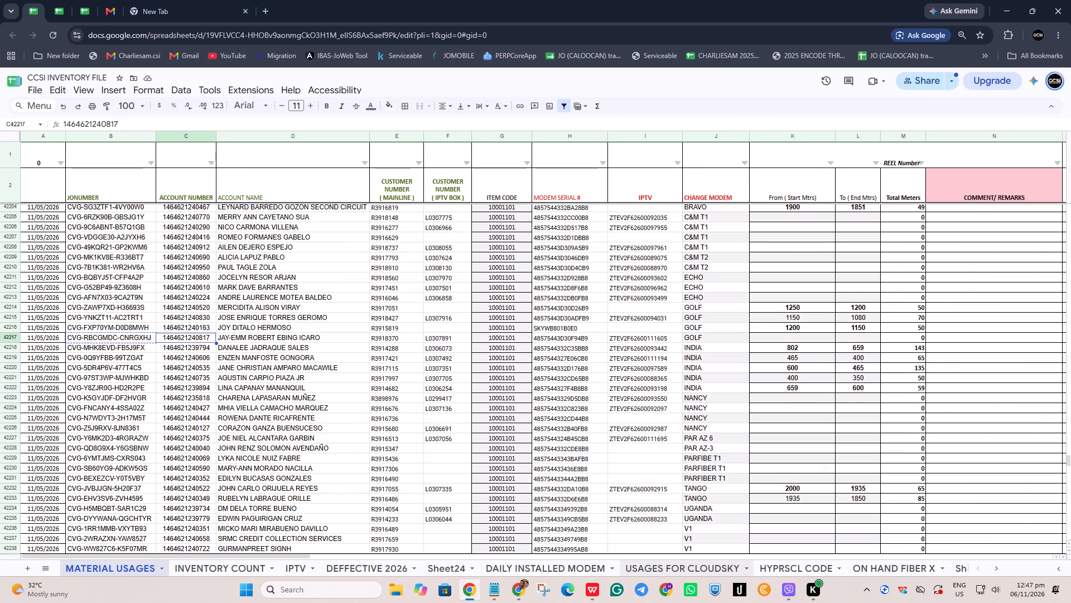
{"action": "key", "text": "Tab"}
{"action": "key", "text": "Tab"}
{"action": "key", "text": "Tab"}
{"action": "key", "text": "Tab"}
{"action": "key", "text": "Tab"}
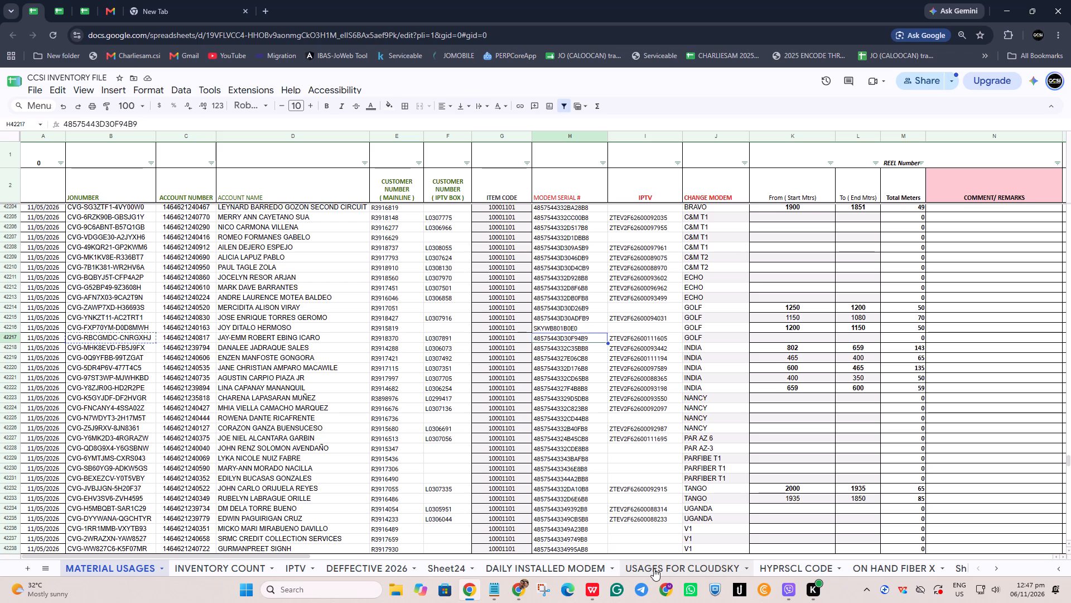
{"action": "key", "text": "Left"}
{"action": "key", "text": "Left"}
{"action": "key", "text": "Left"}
Enter 1080 as start meters and 1032 as end meters for the GOLF installation in row 42217.
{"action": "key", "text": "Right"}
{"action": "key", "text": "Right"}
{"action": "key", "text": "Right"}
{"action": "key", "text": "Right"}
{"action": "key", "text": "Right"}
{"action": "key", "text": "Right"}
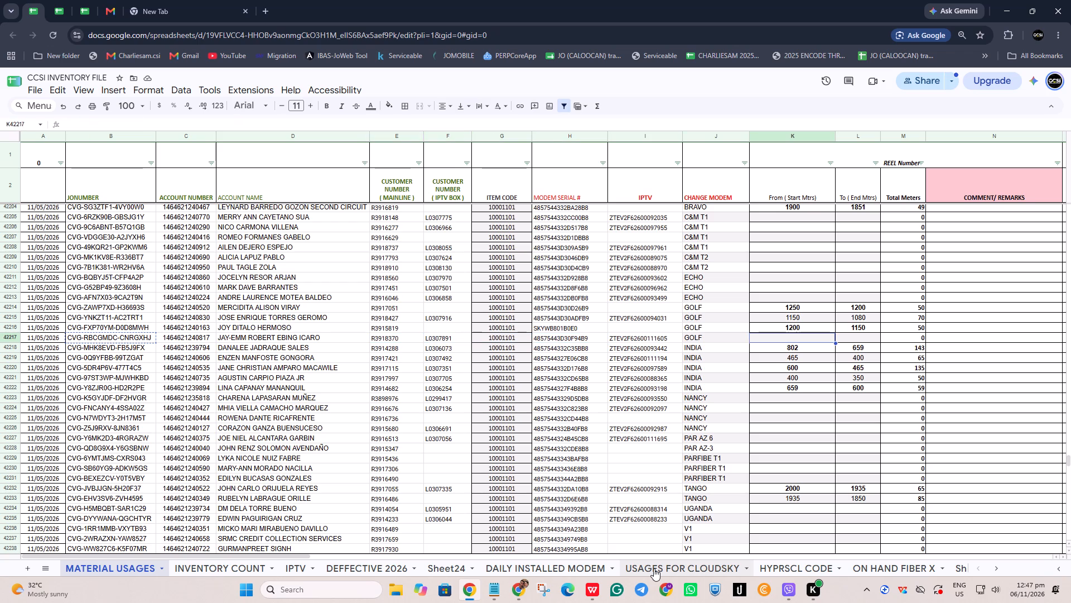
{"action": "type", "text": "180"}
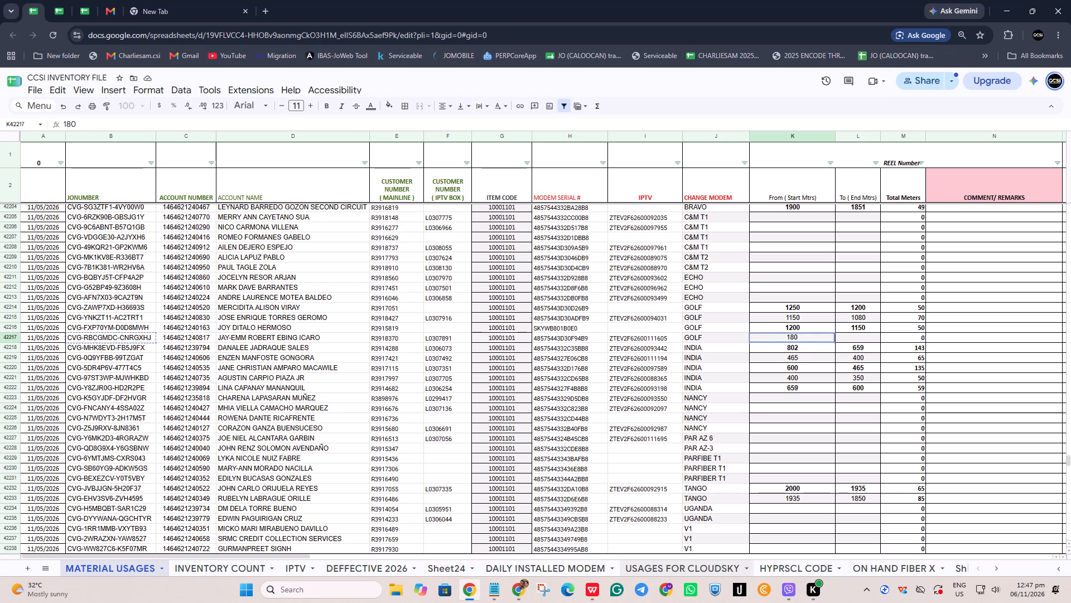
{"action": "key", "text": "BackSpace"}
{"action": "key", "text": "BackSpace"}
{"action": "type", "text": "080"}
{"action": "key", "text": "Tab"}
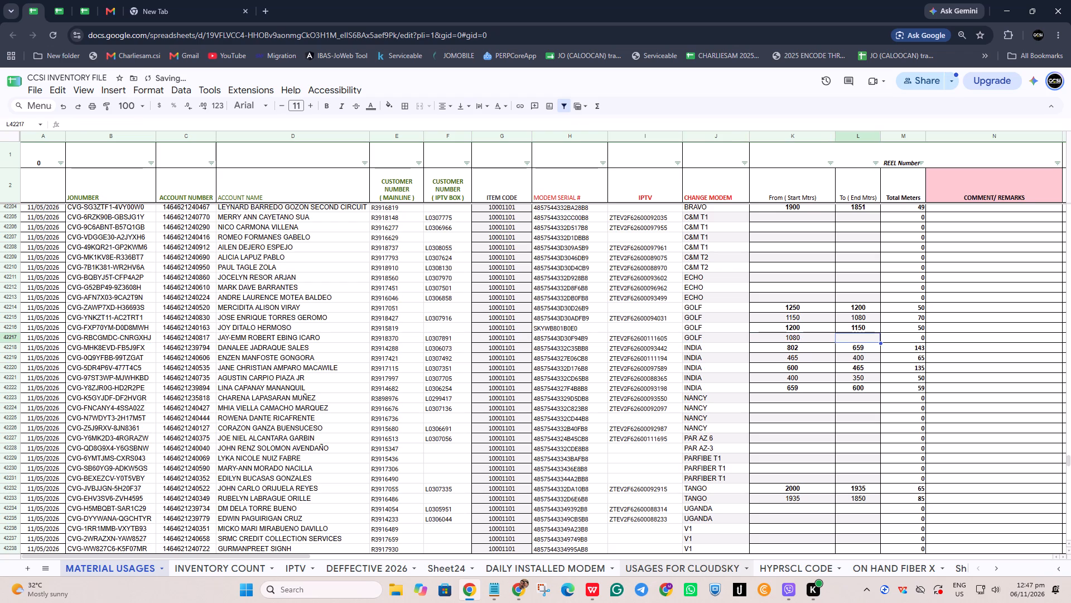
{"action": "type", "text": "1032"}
Enter 48 as the 1 CORE cable quantity for the GOLF installation in row 42217.
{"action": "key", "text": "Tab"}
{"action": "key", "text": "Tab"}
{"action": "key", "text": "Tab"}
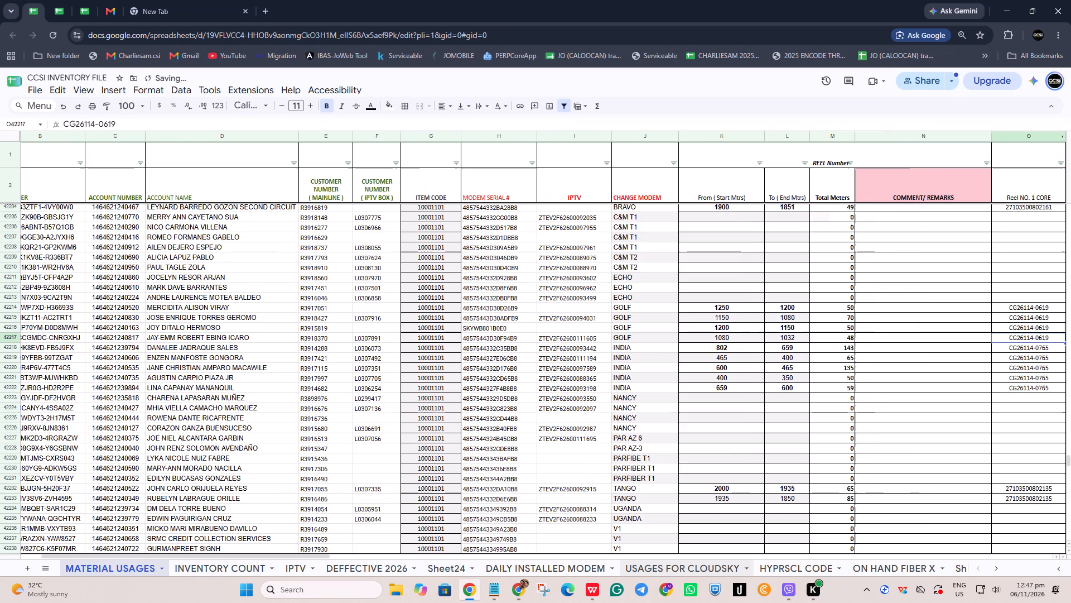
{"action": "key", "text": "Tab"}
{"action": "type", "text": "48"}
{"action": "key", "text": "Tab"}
Record AR number 81428 and amount paid 1349 for the GOLF installation in row 42217.
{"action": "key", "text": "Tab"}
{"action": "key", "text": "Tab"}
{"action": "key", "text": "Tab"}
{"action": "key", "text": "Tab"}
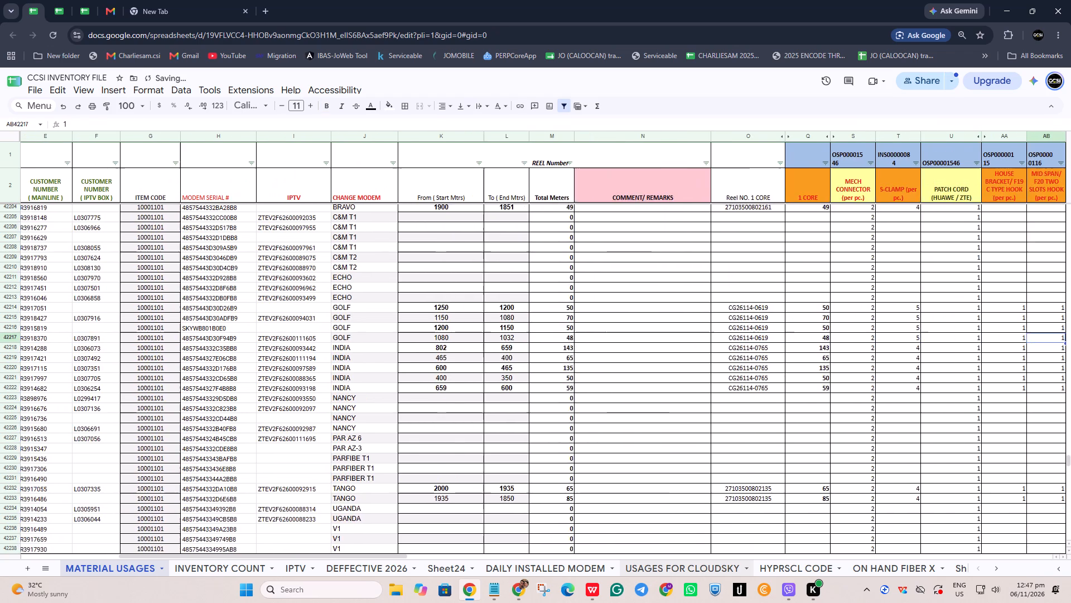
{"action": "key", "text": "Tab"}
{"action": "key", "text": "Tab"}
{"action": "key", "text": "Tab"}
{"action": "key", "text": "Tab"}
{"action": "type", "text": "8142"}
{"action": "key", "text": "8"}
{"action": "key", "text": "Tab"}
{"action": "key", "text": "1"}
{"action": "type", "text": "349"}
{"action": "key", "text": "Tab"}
Review the GOLF entry in row 42217 and the account details of the first NANCY installation in row 42223.
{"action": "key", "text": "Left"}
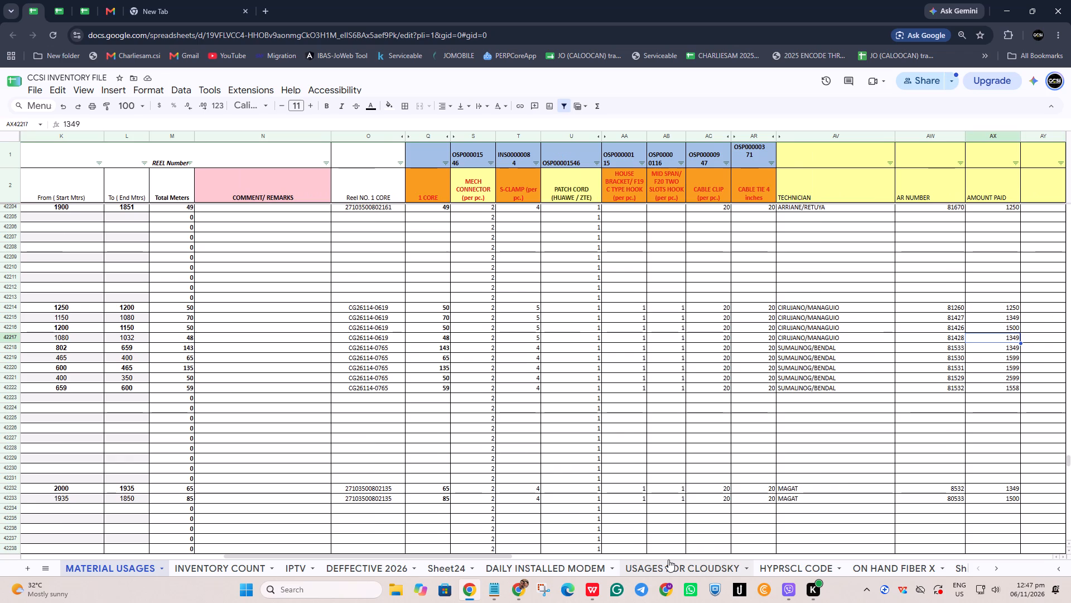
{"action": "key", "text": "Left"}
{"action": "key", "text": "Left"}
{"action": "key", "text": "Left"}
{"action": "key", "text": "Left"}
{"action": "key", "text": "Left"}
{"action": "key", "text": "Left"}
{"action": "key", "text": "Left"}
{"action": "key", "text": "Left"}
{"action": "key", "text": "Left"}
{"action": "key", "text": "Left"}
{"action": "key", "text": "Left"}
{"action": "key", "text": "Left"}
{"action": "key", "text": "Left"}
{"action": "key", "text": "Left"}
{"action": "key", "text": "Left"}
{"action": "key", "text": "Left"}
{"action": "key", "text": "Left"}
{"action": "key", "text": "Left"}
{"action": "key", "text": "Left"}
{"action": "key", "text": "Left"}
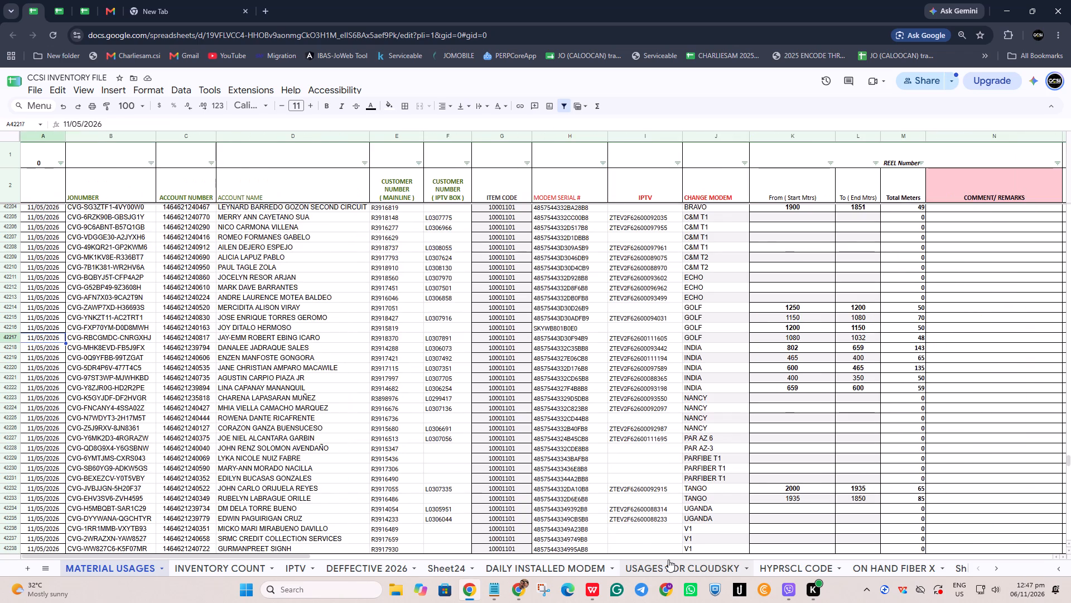
{"action": "double_click", "coordinate": [700, 399]}
{"action": "key", "text": "Tab"}
{"action": "key", "text": "Left"}
{"action": "key", "text": "Left"}
{"action": "key", "text": "Left"}
{"action": "key", "text": "Left"}
{"action": "key", "text": "Left"}
{"action": "key", "text": "Left"}
{"action": "key", "text": "Left"}
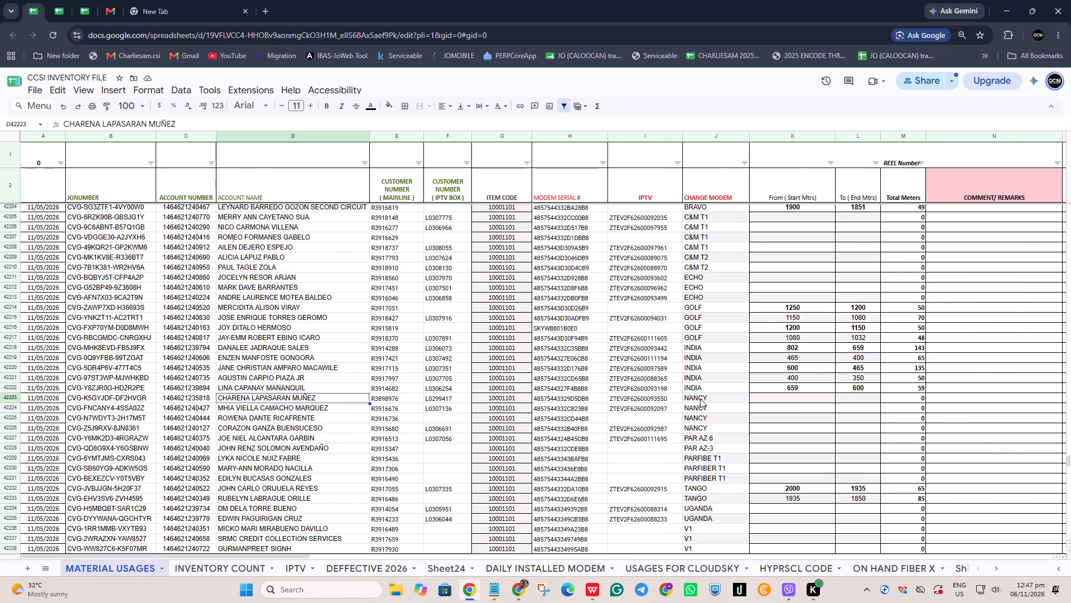
{"action": "key", "text": "Left"}
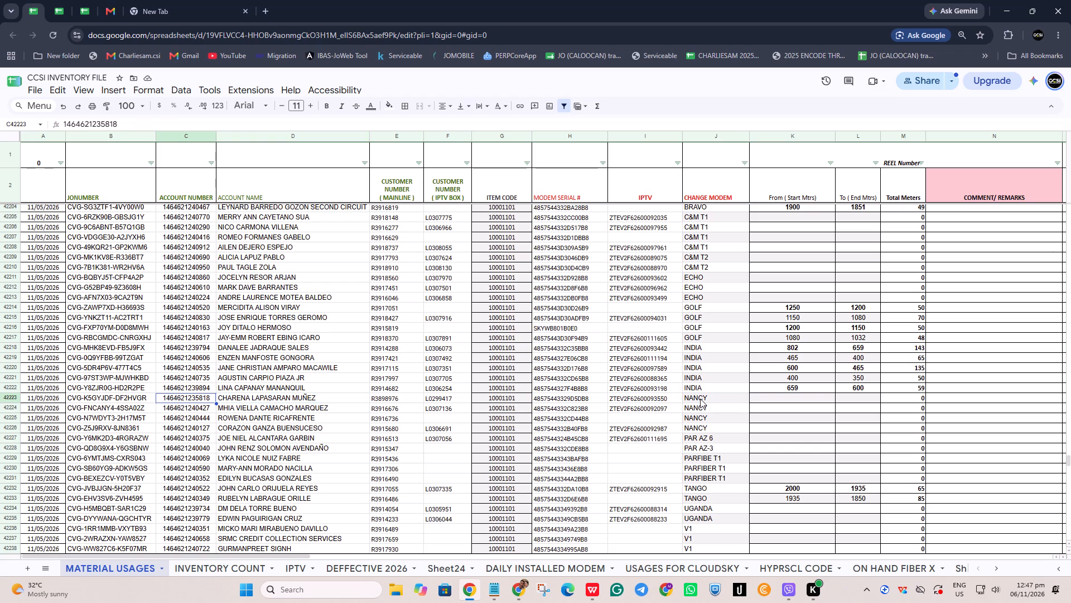
Enter 704 as start meters and 543 as end meters for the NANCY installation in row 42224.
{"action": "key", "text": "Right"}
{"action": "key", "text": "Down"}
{"action": "key", "text": "Right"}
{"action": "key", "text": "Right"}
{"action": "key", "text": "Right"}
{"action": "key", "text": "Right"}
{"action": "key", "text": "Right"}
{"action": "key", "text": "Right"}
{"action": "key", "text": "Right"}
{"action": "key", "text": "Left"}
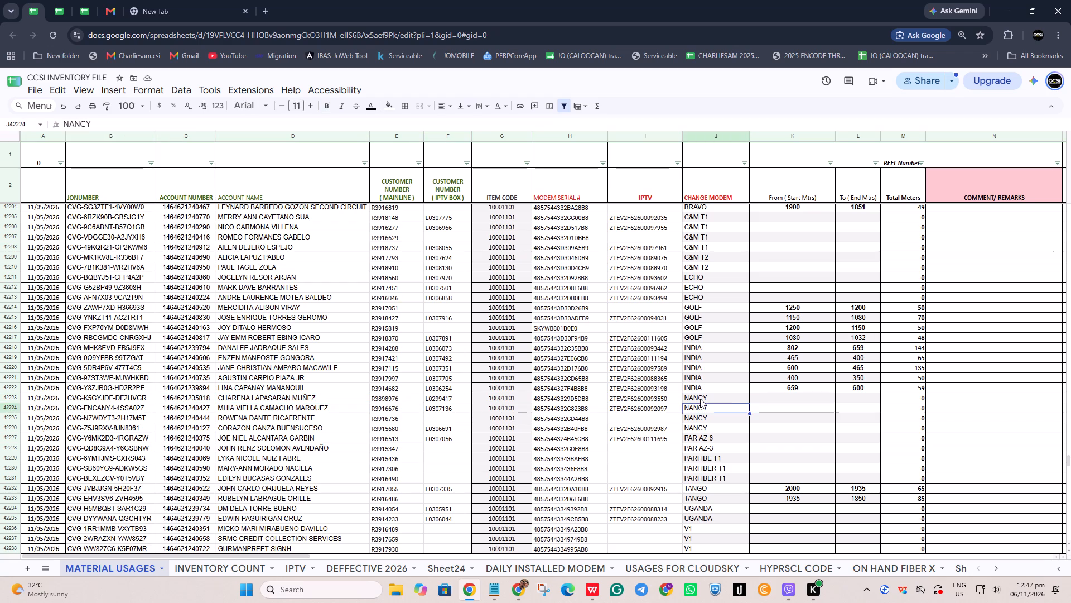
{"action": "key", "text": "Tab"}
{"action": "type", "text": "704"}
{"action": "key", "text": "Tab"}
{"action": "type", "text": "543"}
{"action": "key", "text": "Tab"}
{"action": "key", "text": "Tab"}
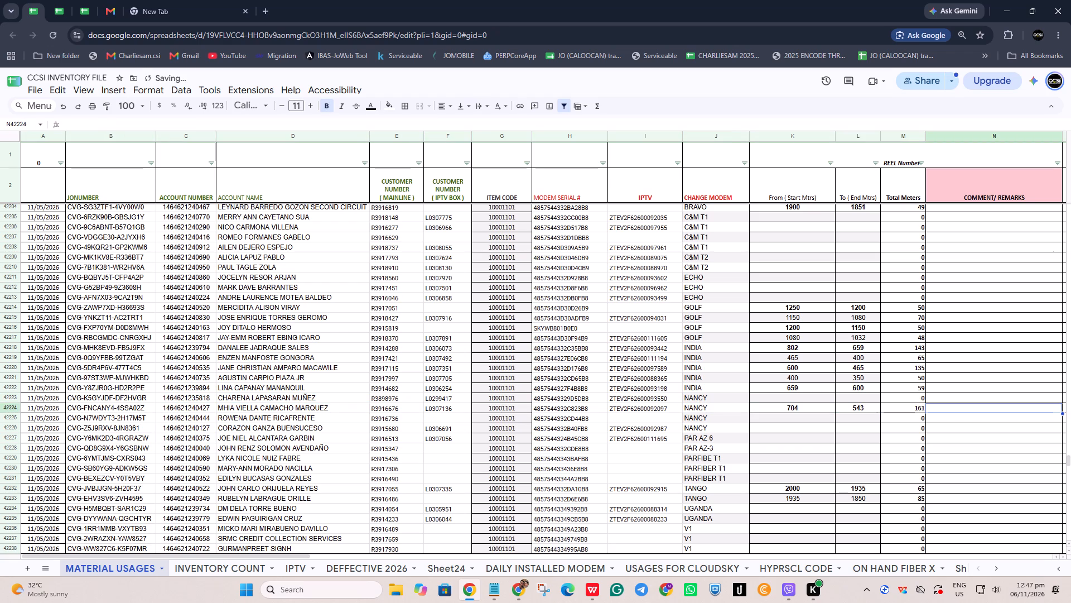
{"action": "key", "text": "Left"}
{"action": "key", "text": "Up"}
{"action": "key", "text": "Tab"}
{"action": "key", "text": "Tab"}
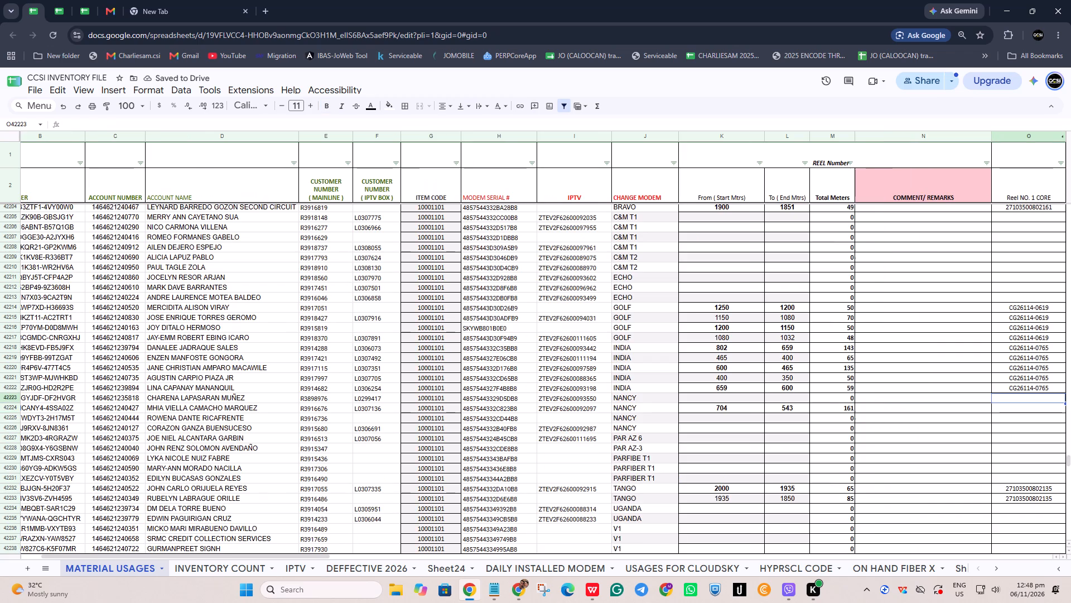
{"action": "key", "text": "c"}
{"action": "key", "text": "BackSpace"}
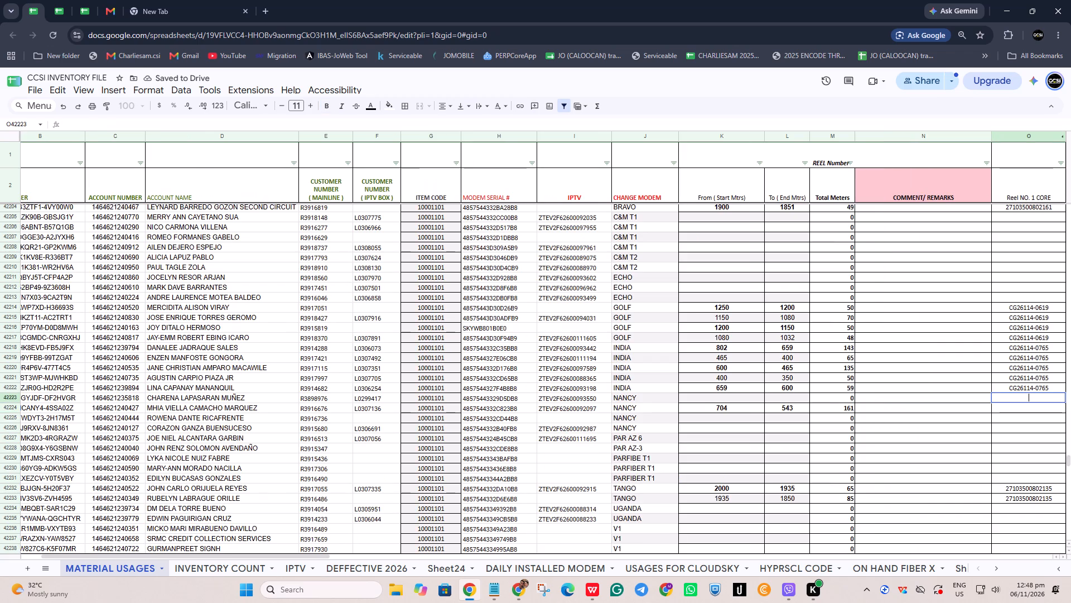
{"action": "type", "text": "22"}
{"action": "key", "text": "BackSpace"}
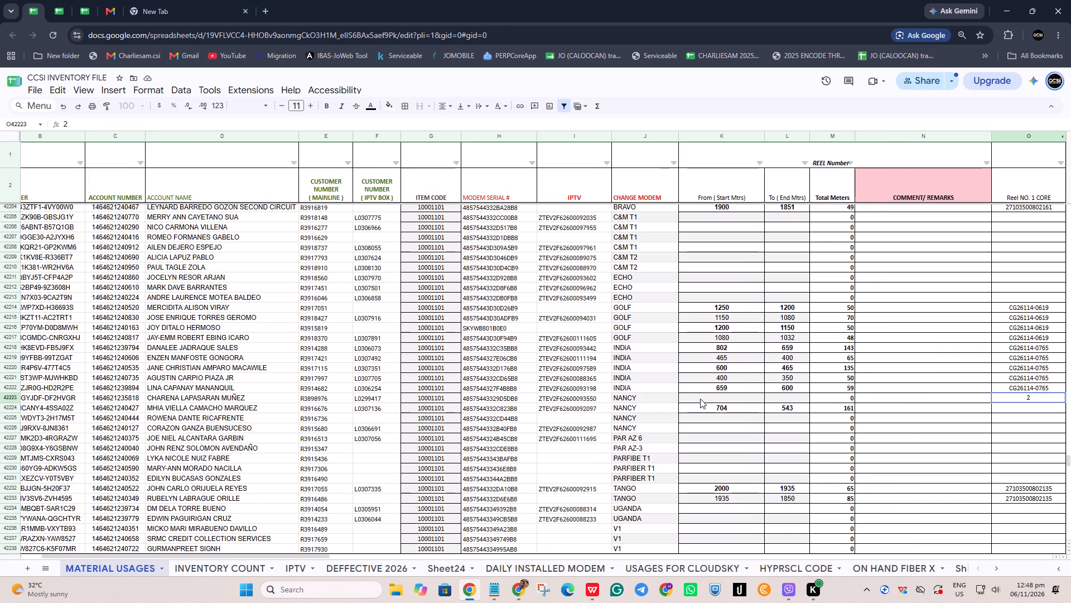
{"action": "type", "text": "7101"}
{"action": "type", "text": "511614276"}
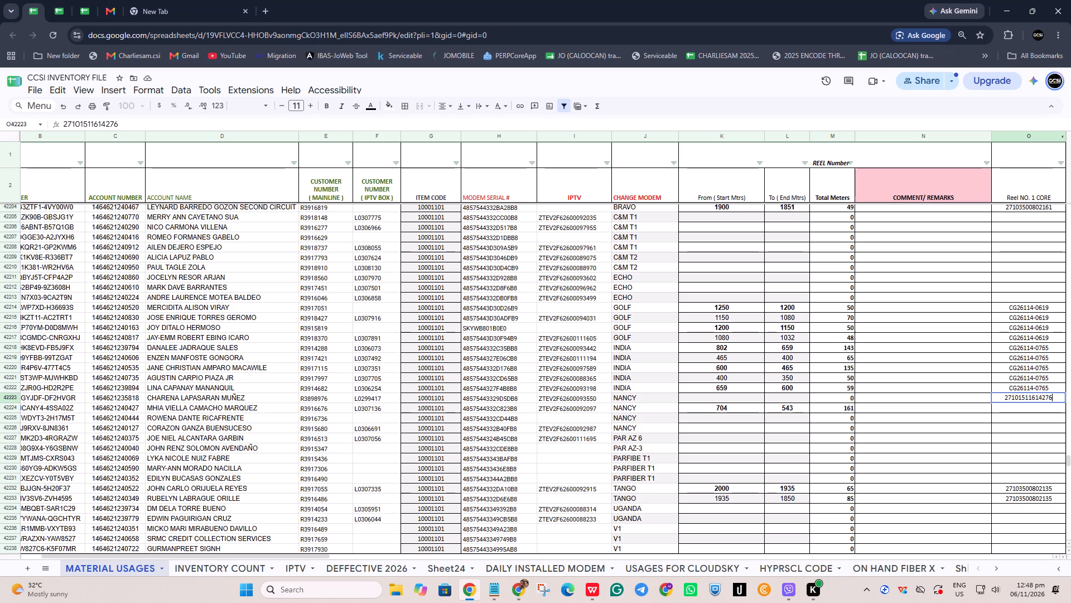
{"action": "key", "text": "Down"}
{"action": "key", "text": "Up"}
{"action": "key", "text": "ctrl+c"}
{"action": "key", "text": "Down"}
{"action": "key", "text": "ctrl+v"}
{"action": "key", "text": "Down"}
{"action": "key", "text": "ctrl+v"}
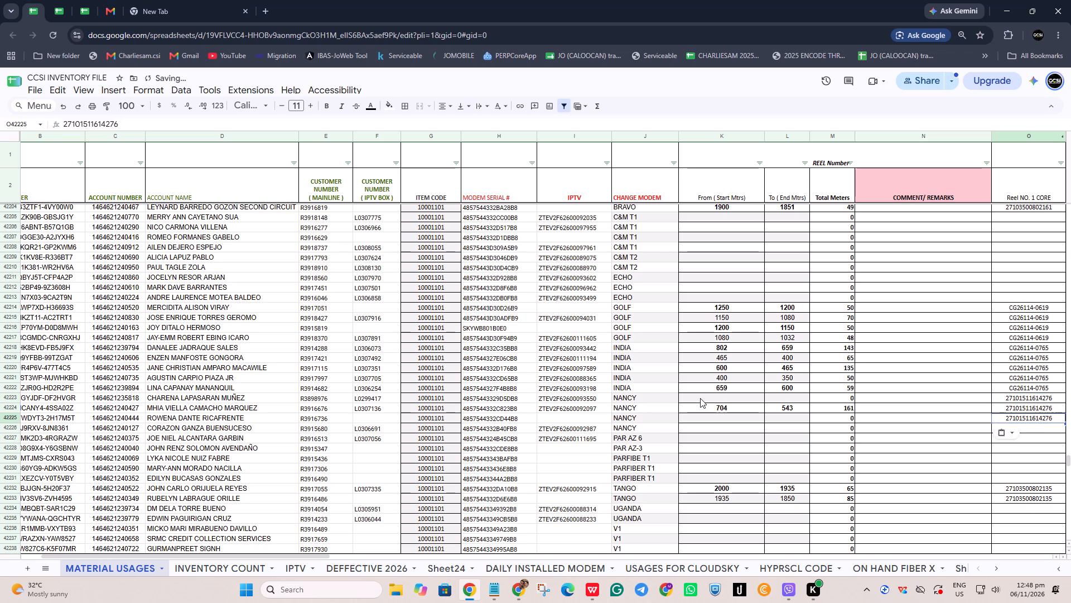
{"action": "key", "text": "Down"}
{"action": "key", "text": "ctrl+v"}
Enter 161 as the 1 CORE quantity for the NANCY installation in row 42224.
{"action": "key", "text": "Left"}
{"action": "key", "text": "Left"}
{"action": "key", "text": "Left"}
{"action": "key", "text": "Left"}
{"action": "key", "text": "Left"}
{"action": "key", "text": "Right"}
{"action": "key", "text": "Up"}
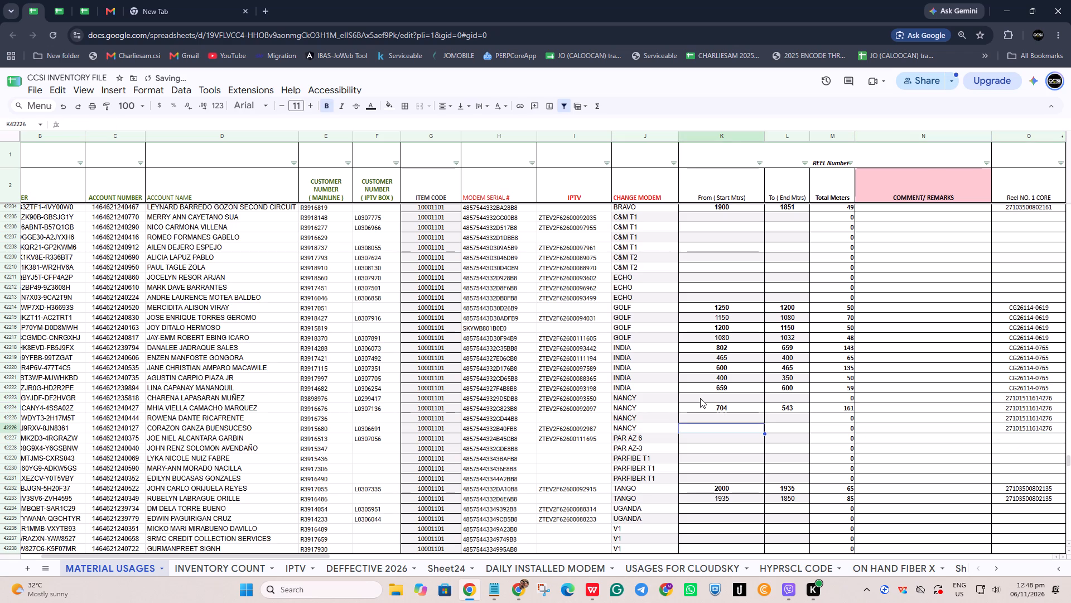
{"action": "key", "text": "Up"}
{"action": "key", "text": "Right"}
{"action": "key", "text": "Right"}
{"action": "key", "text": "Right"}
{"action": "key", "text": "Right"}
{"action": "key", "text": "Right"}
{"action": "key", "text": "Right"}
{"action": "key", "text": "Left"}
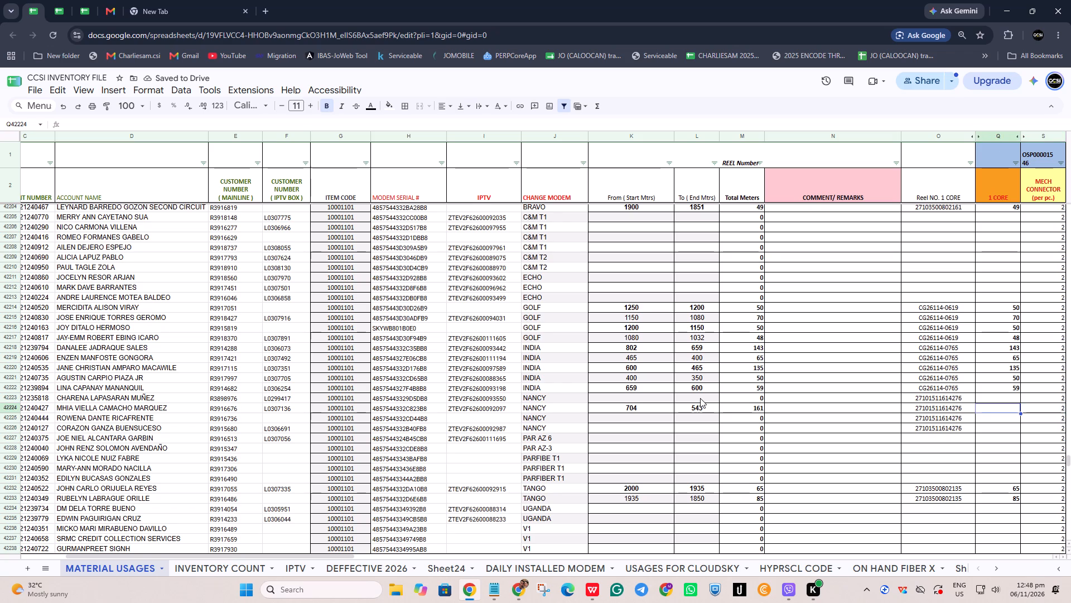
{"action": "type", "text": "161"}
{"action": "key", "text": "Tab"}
Enter 4 as the S-clamp quantity for each of the four NANCY installations in rows 42223 to 42226.
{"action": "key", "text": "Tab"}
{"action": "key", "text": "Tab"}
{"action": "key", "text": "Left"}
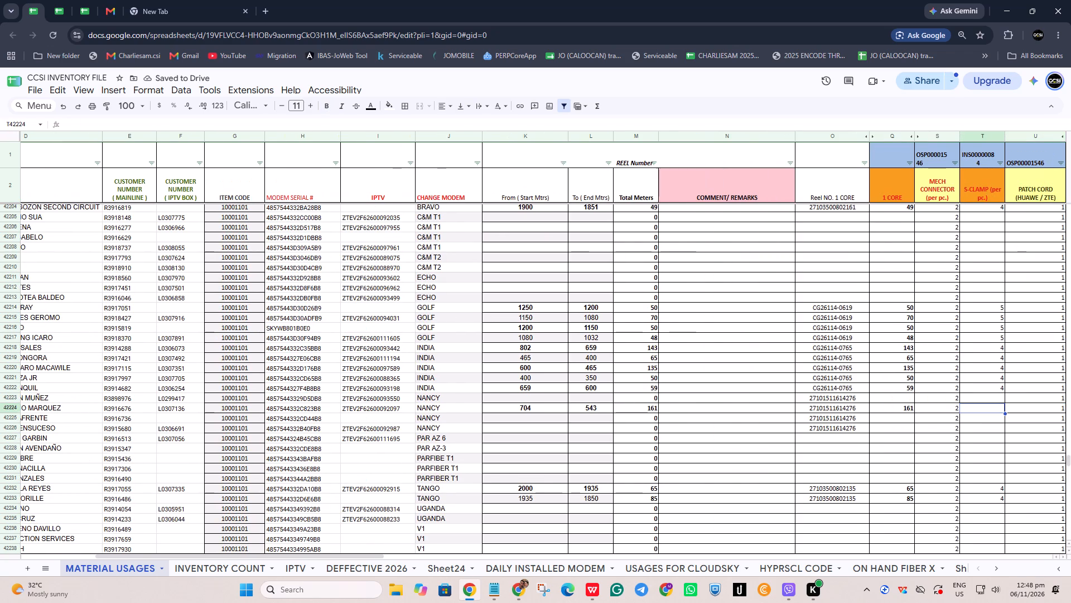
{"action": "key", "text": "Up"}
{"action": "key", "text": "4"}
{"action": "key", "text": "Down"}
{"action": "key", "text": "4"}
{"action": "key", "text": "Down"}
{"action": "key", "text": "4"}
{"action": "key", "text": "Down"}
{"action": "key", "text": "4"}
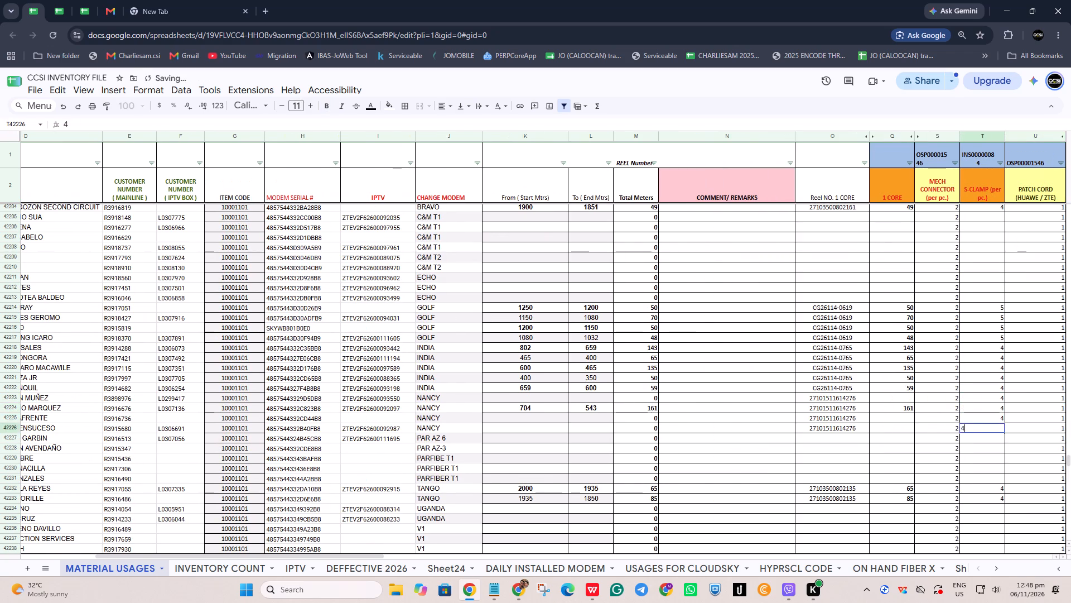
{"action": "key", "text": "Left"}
Fill in the house bracket / C type hook quantity for the NANCY installation in row 42224.
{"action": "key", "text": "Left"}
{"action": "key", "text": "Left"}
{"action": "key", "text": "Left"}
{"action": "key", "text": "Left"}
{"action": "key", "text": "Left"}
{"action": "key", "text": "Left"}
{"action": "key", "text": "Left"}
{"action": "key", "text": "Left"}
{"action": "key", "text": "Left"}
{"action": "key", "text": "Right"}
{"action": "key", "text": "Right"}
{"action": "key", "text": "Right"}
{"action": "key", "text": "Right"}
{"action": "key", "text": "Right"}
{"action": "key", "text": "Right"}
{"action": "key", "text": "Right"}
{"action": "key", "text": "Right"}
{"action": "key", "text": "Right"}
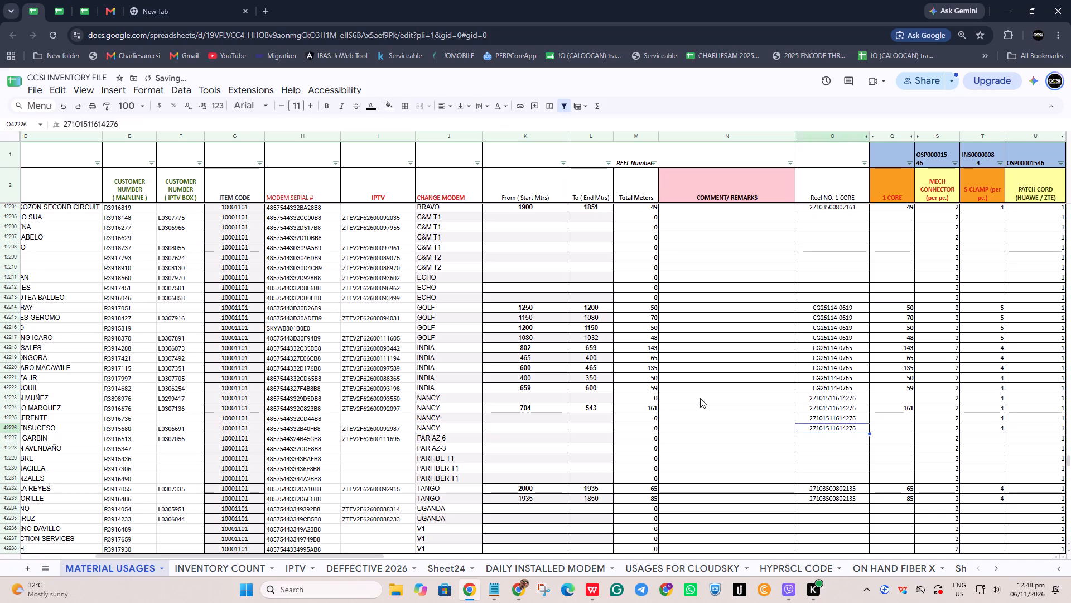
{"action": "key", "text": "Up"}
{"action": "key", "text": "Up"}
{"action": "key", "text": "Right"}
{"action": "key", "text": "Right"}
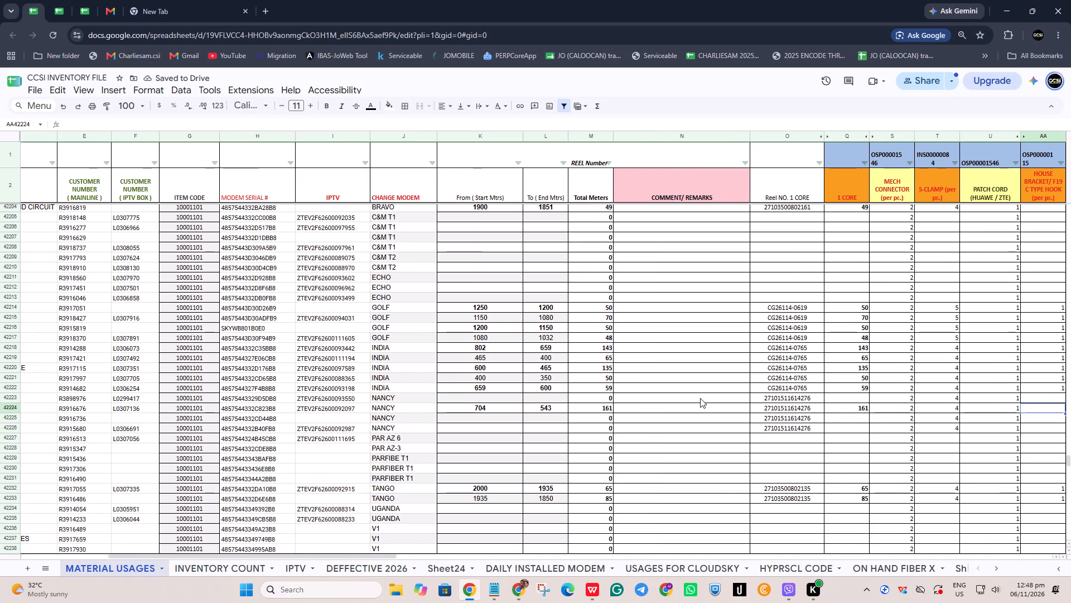
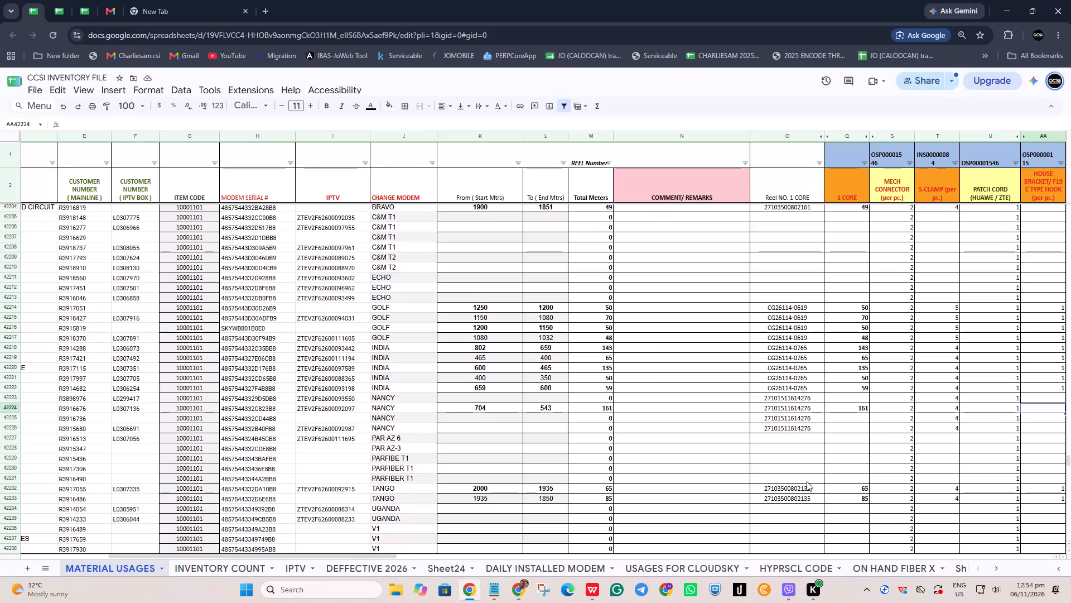
Switch to the Tenipo live scores window and open the ITF W35 Hamamatsu match Tsujioka vs Hayasaka to view its live score.
{"action": "key", "text": "alt+Tab"}
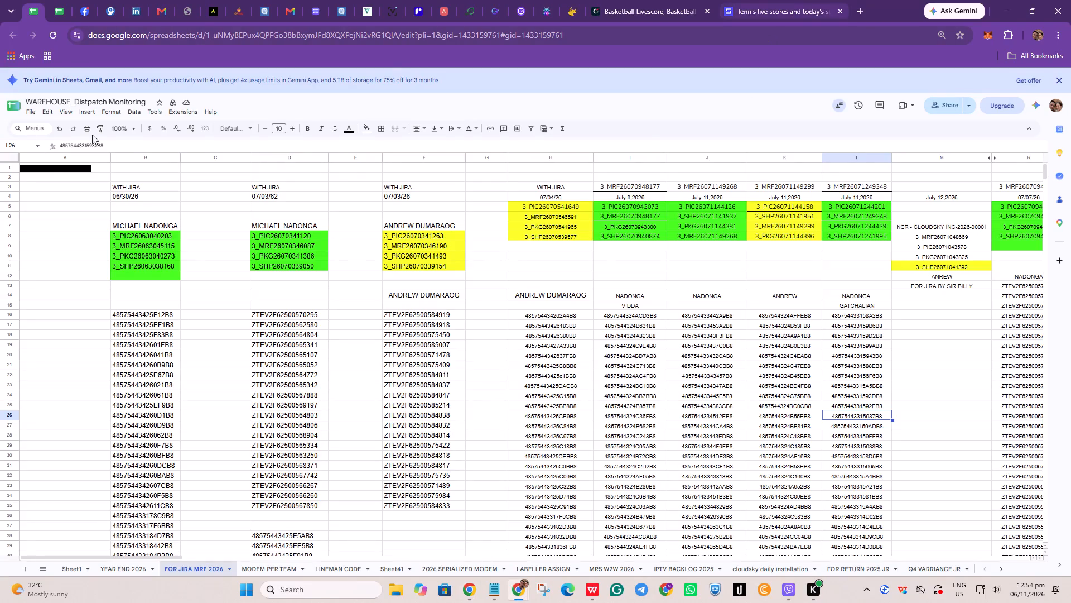
{"action": "key", "text": "alt+Tab"}
{"action": "key", "text": "alt+Tab"}
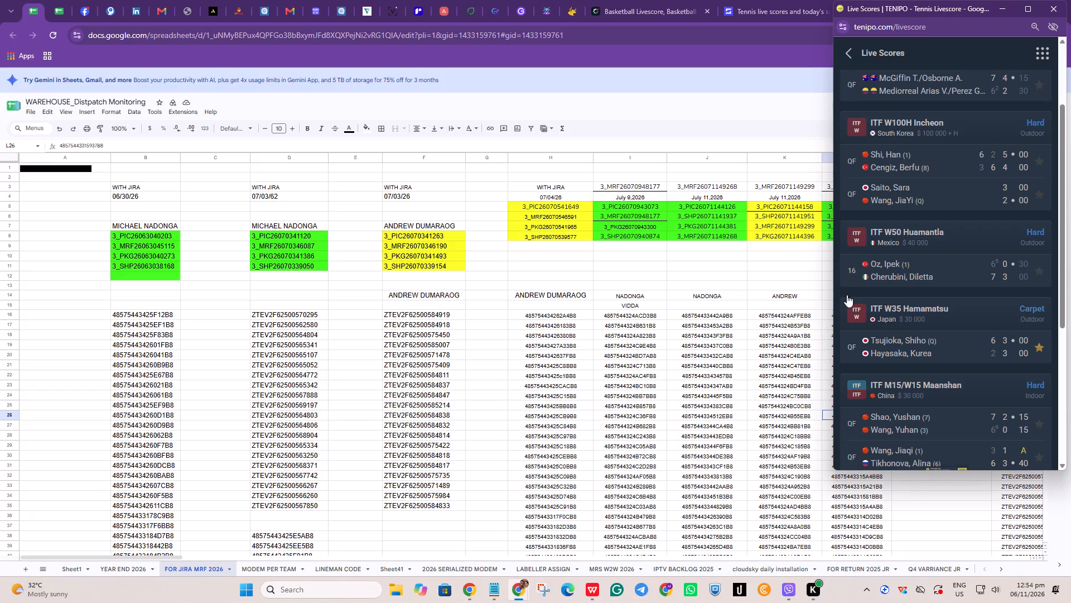
{"action": "double_click", "coordinate": [980, 354]}
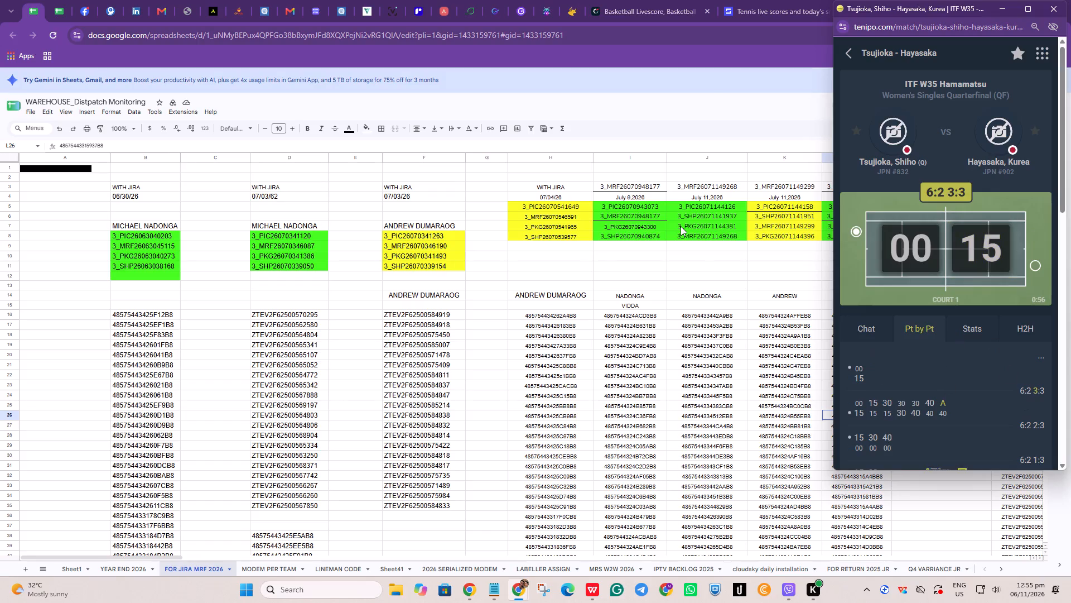
Check the live basketball scores on Flashscore and the tennis scores on Sofascore.
{"action": "double_click", "coordinate": [636, 3]}
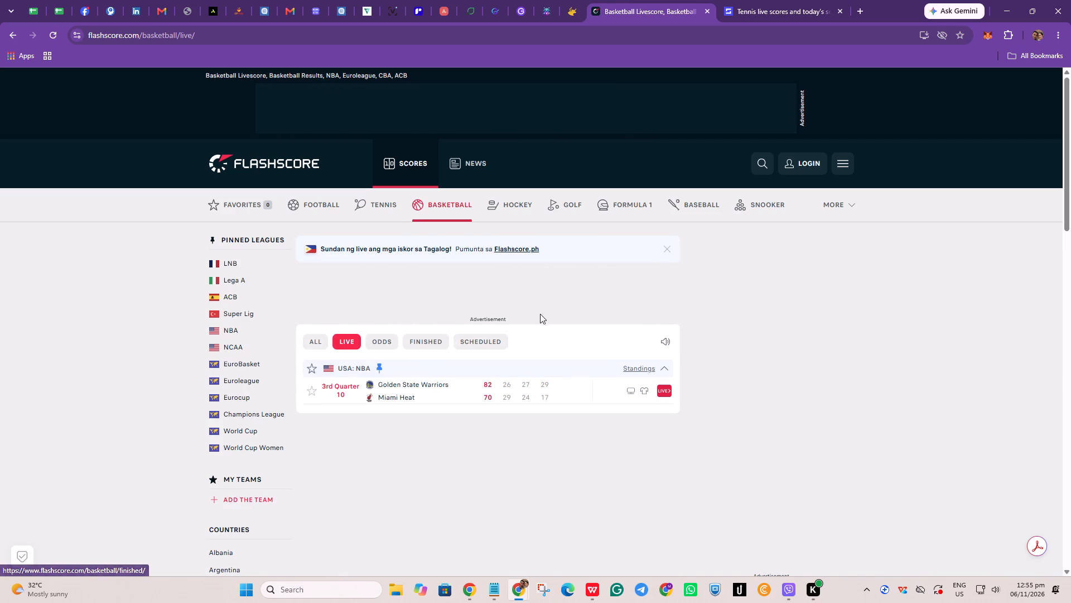
{"action": "double_click", "coordinate": [817, 15]}
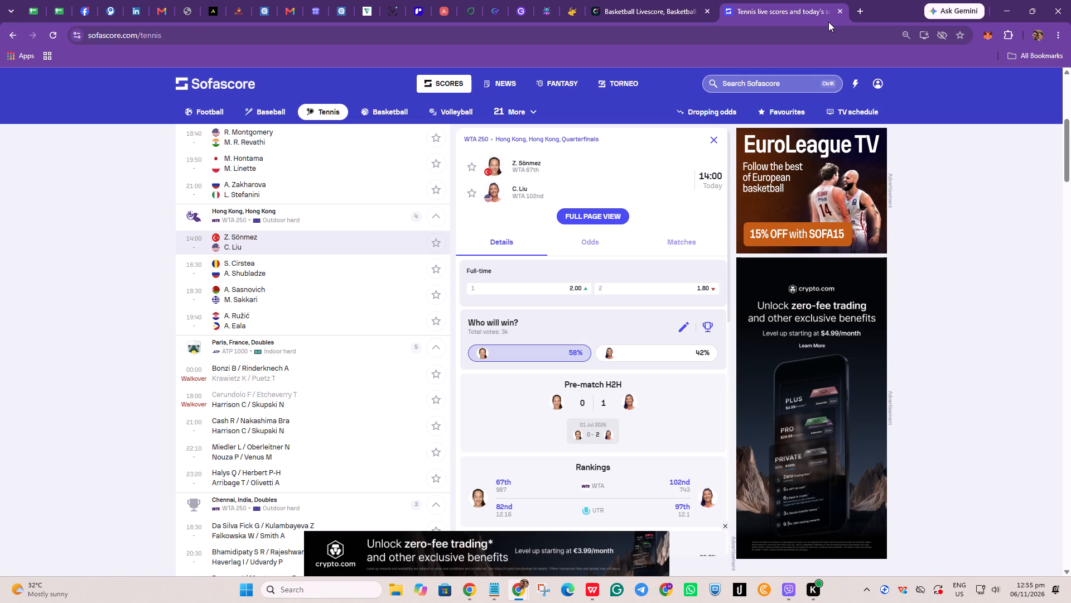
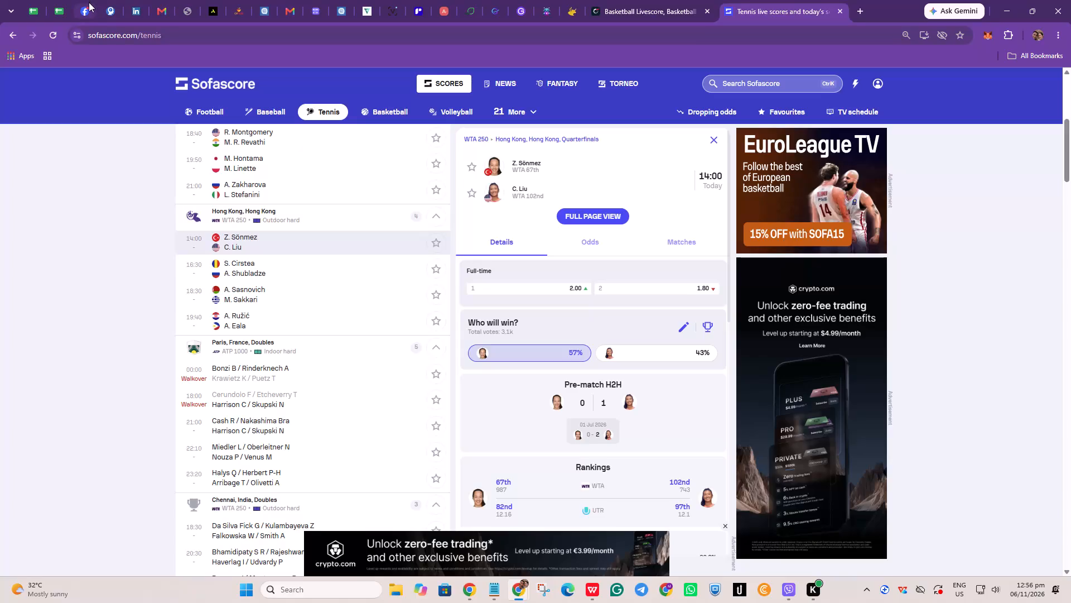
Switch to Facebook and open the most recent unread Messenger chat to read its latest messages.
{"action": "left_click", "coordinate": [89, 2]}
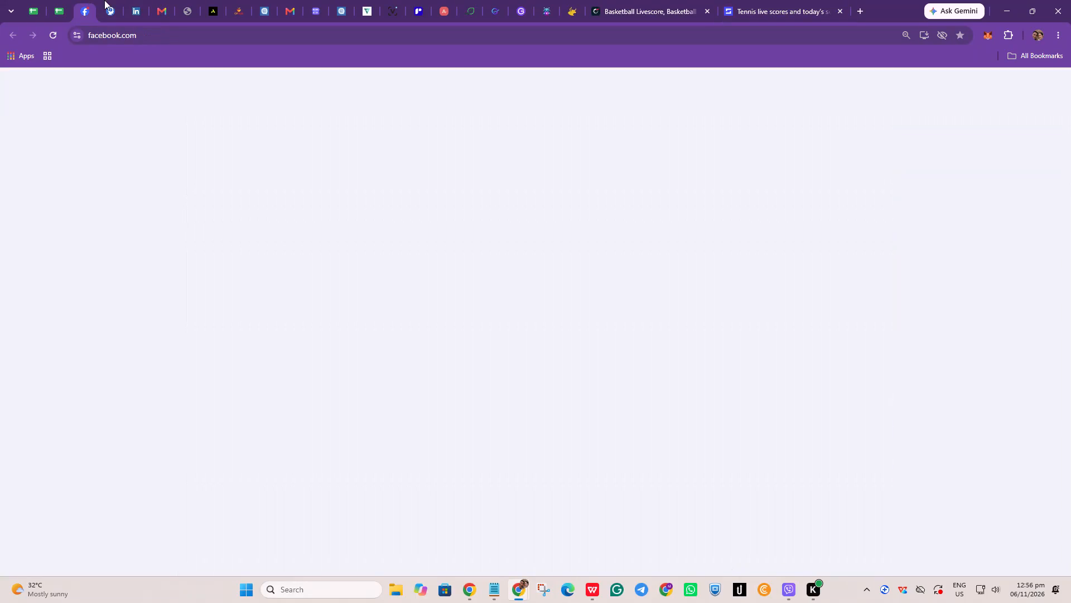
{"action": "left_click", "coordinate": [1007, 80]}
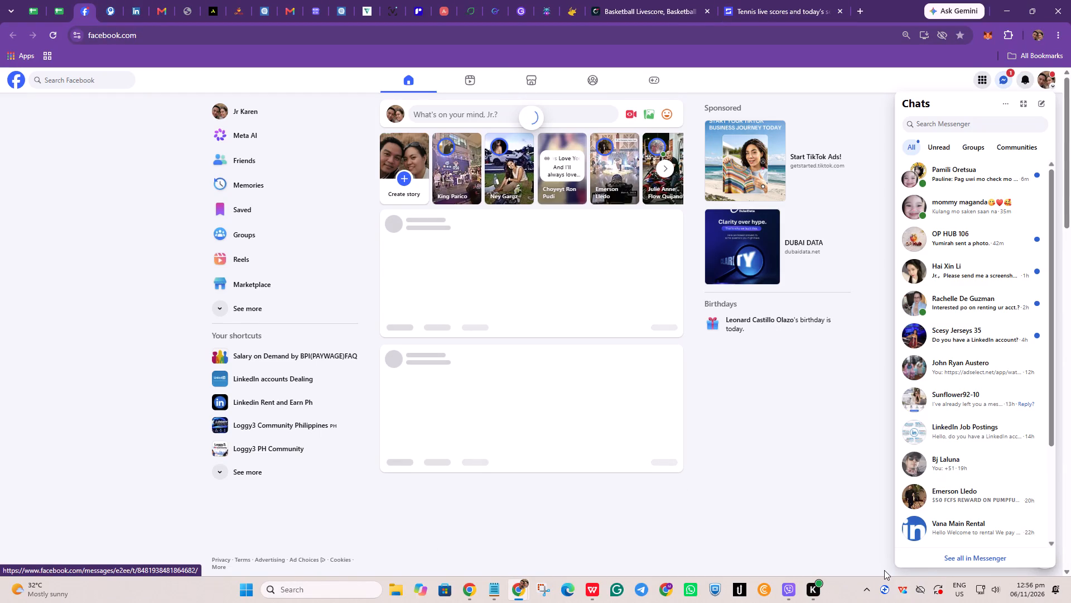
{"action": "left_click", "coordinate": [968, 182]}
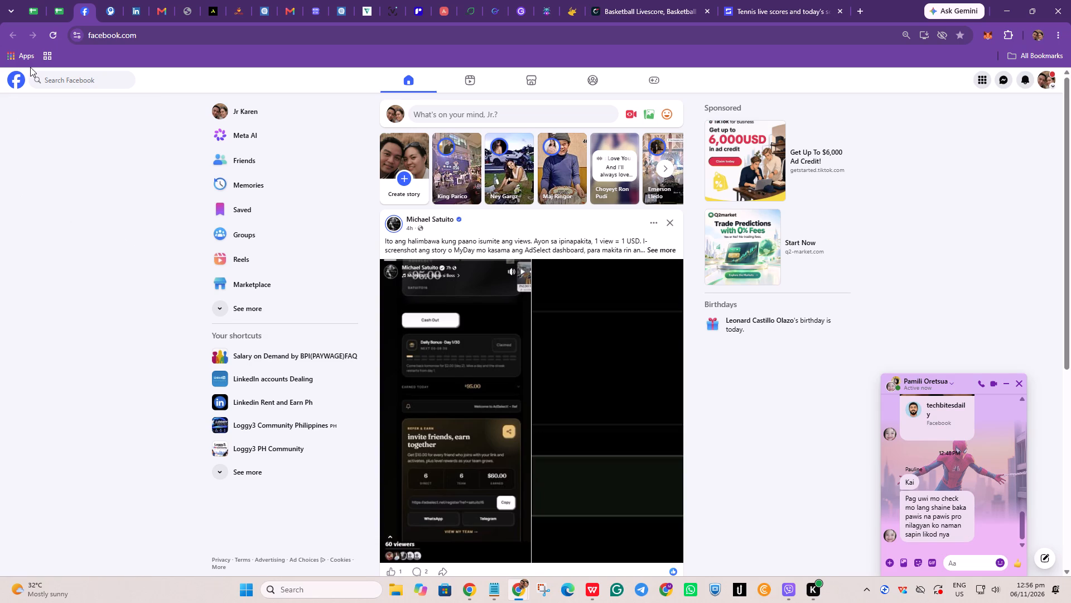
{"action": "left_click", "coordinate": [13, 91]}
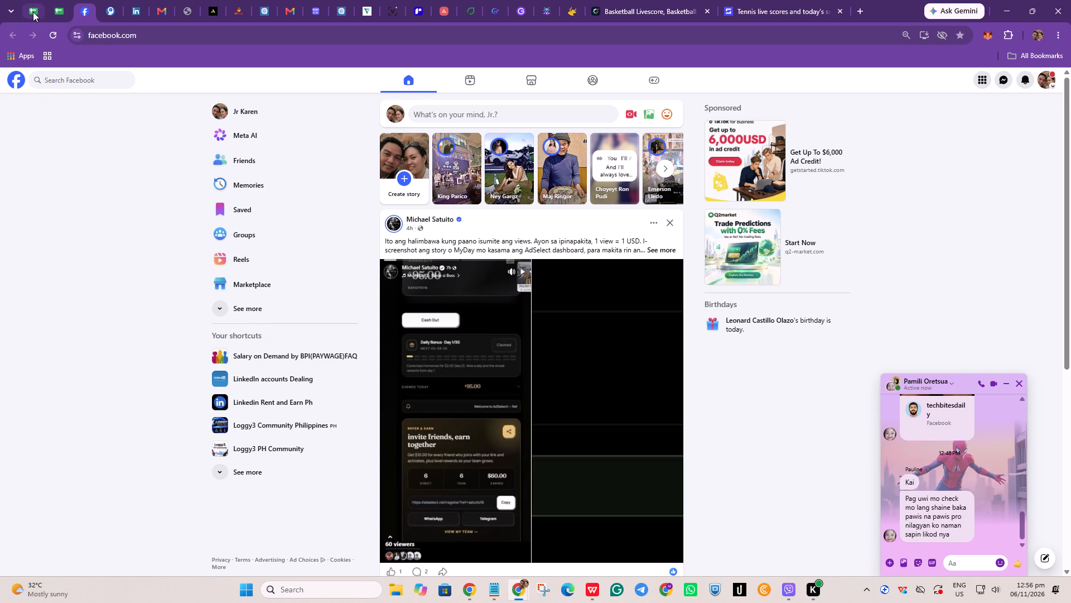
Return to the MATERIAL USAGES sheet of the CCSI INVENTORY FILE and check the material quantity cells of the NANCY installation in row 42224.
{"action": "left_click", "coordinate": [33, 12]}
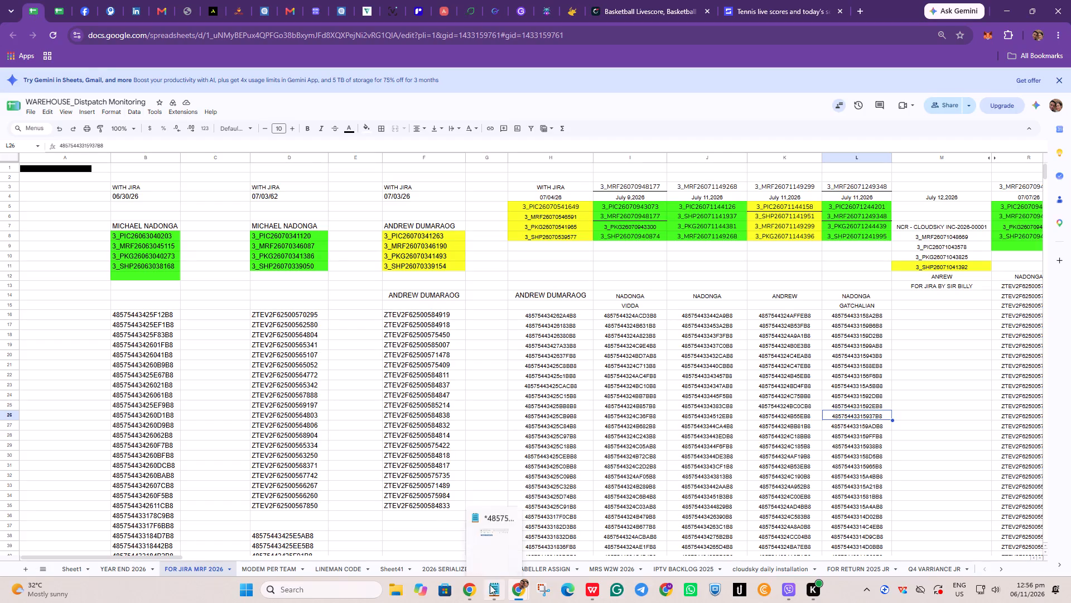
{"action": "left_click", "coordinate": [469, 594]}
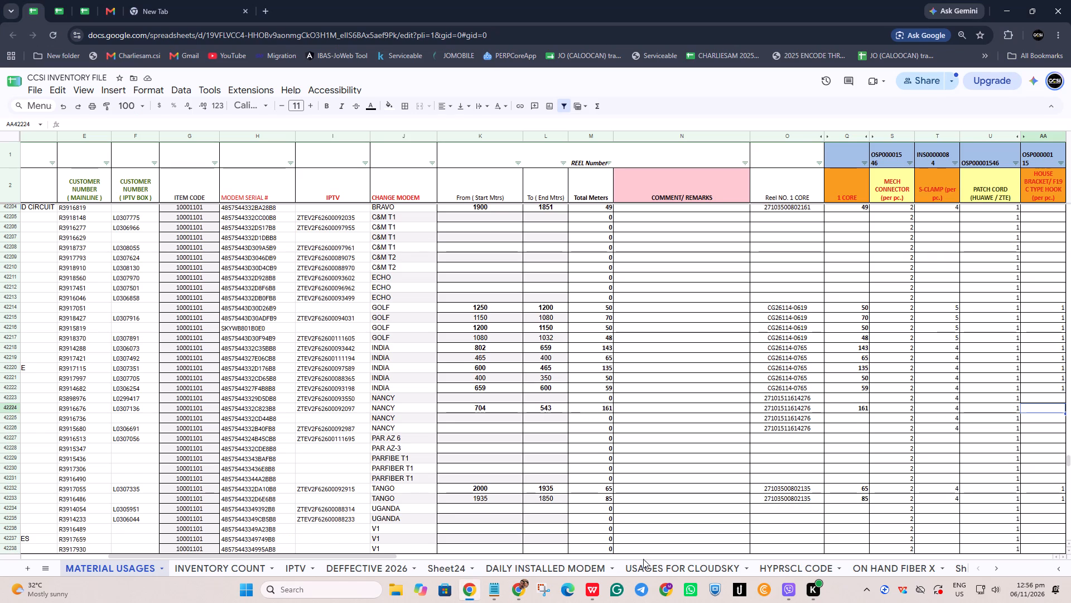
{"action": "key", "text": "Tab"}
{"action": "key", "text": "Tab"}
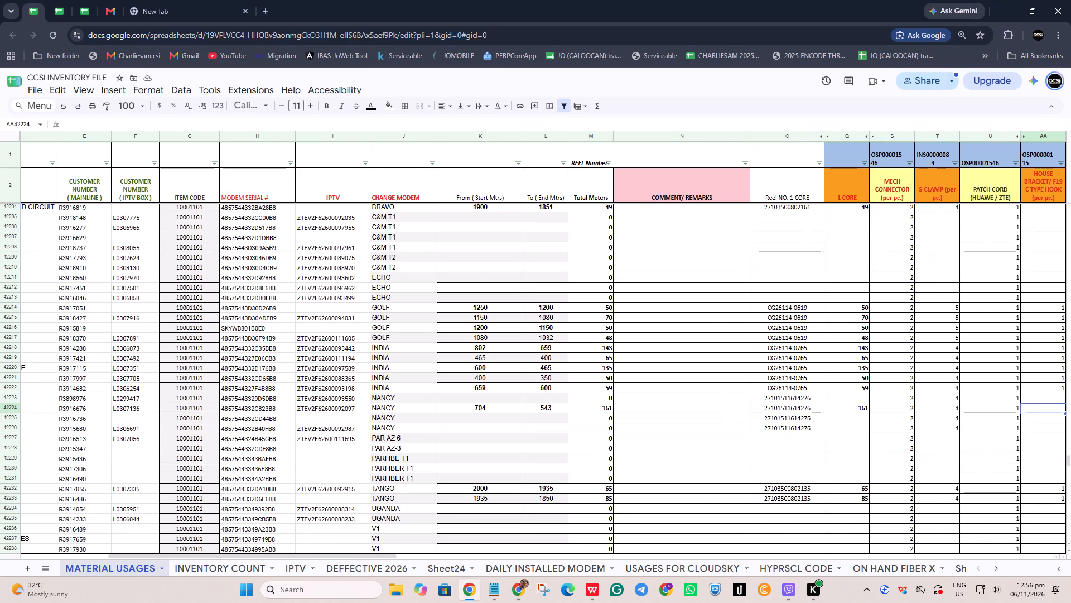
{"action": "key", "text": "Left"}
{"action": "key", "text": "Left"}
{"action": "key", "text": "Left"}
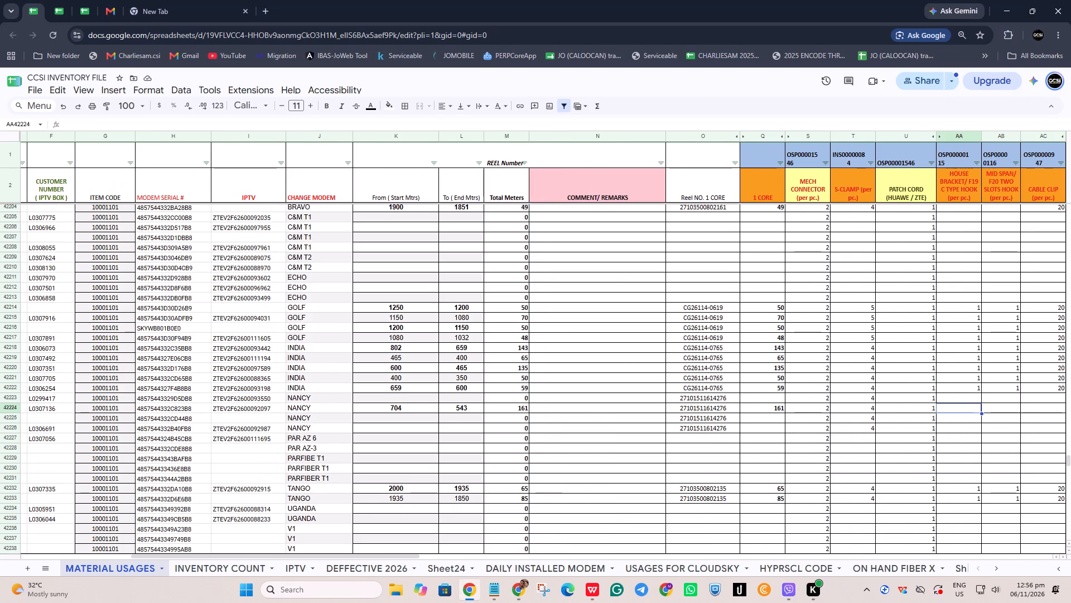
{"action": "key", "text": "Left"}
{"action": "key", "text": "Left"}
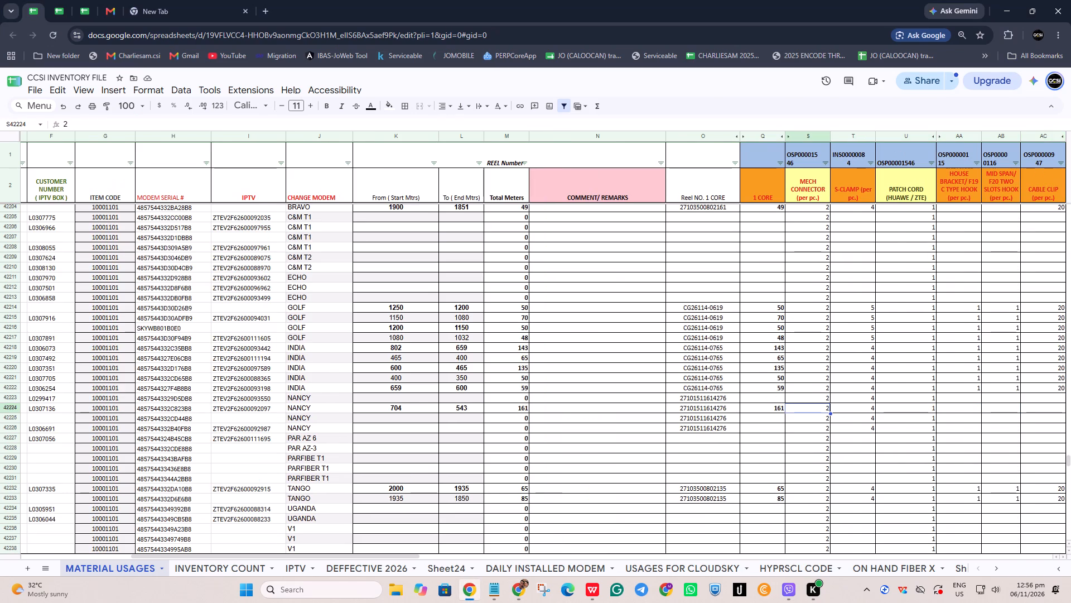
{"action": "key", "text": "Left"}
{"action": "key", "text": "Left"}
{"action": "key", "text": "Left"}
{"action": "key", "text": "Tab"}
{"action": "key", "text": "Tab"}
{"action": "key", "text": "Tab"}
{"action": "key", "text": "Tab"}
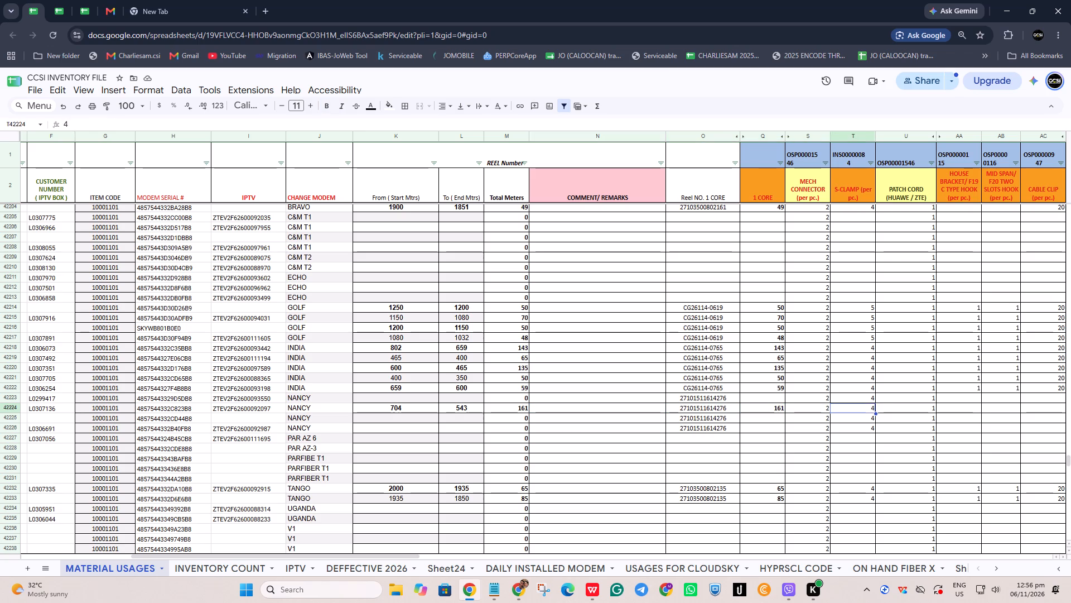
Review the second NANCY row from its job order number across to the material columns.
{"action": "key", "text": "Tab"}
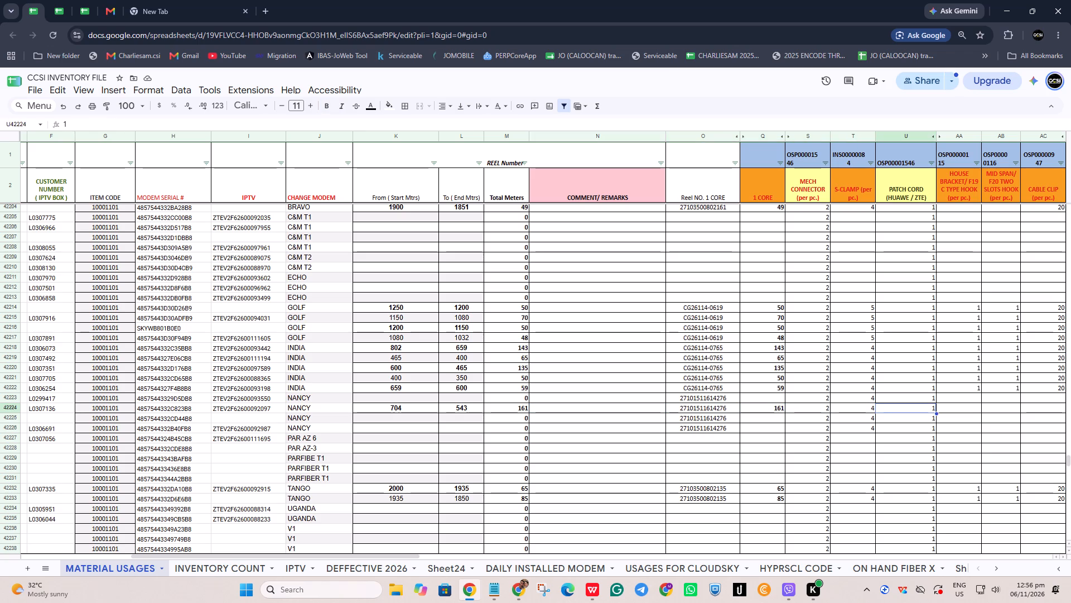
{"action": "key", "text": "Left"}
{"action": "key", "text": "Left"}
{"action": "key", "text": "Left"}
{"action": "key", "text": "Left"}
{"action": "key", "text": "Left"}
{"action": "key", "text": "Left"}
{"action": "key", "text": "Left"}
{"action": "key", "text": "Left"}
{"action": "key", "text": "Left"}
{"action": "key", "text": "Left"}
{"action": "key", "text": "Left"}
{"action": "key", "text": "Left"}
{"action": "key", "text": "Left"}
{"action": "key", "text": "Left"}
{"action": "key", "text": "Left"}
{"action": "key", "text": "Left"}
{"action": "key", "text": "Left"}
{"action": "key", "text": "Left"}
{"action": "key", "text": "Left"}
{"action": "key", "text": "Left"}
{"action": "key", "text": "Right"}
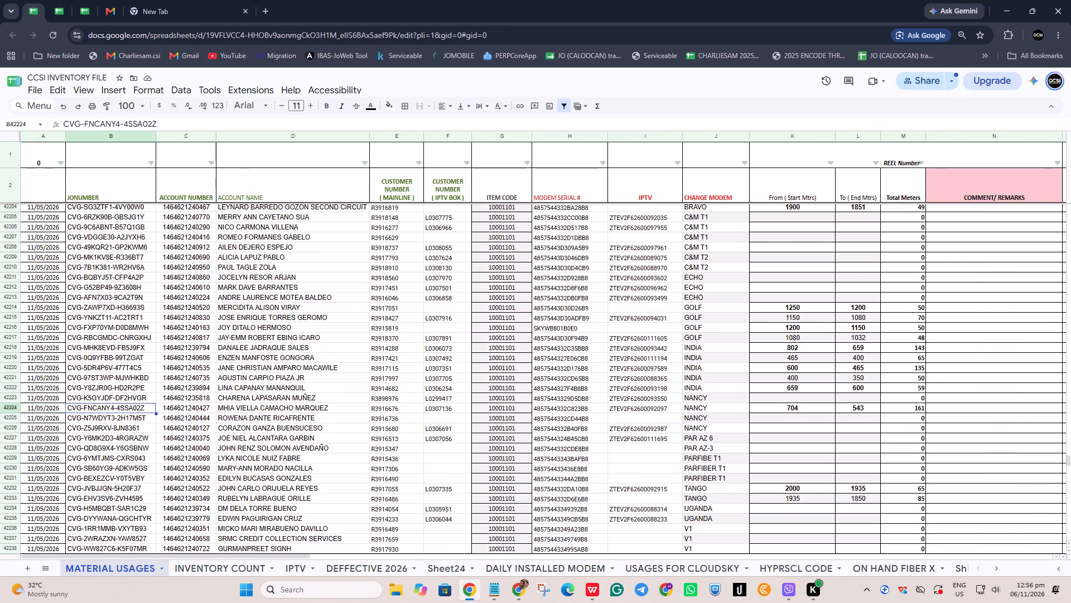
{"action": "key", "text": "Right"}
{"action": "key", "text": "Right"}
{"action": "key", "text": "Right"}
{"action": "key", "text": "Right"}
{"action": "key", "text": "Right"}
{"action": "key", "text": "Right"}
{"action": "key", "text": "Right"}
{"action": "key", "text": "Right"}
{"action": "key", "text": "Right"}
{"action": "key", "text": "Right"}
{"action": "key", "text": "Right"}
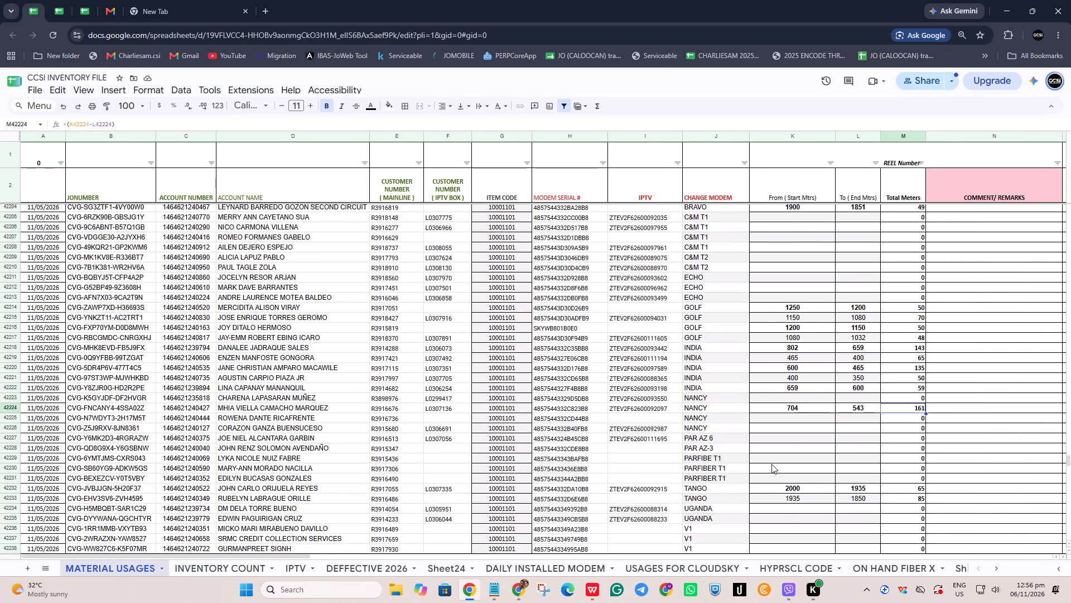
{"action": "key", "text": "Right"}
{"action": "key", "text": "Right"}
{"action": "key", "text": "Right"}
{"action": "key", "text": "Right"}
{"action": "key", "text": "Left"}
{"action": "key", "text": "Right"}
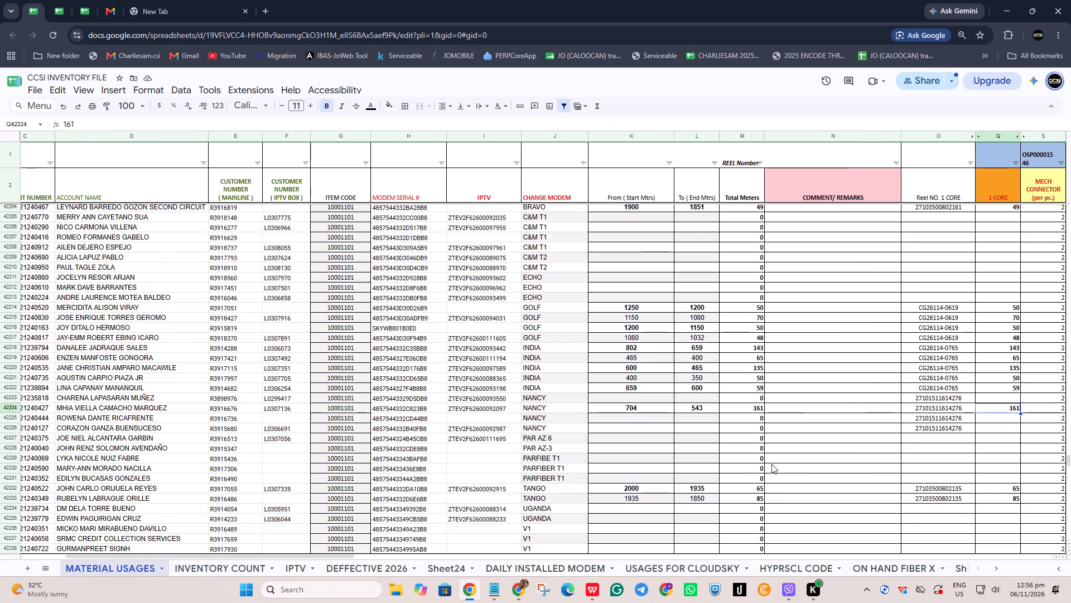
{"action": "key", "text": "Right"}
{"action": "key", "text": "Right"}
{"action": "key", "text": "Right"}
{"action": "key", "text": "Right"}
{"action": "key", "text": "Left"}
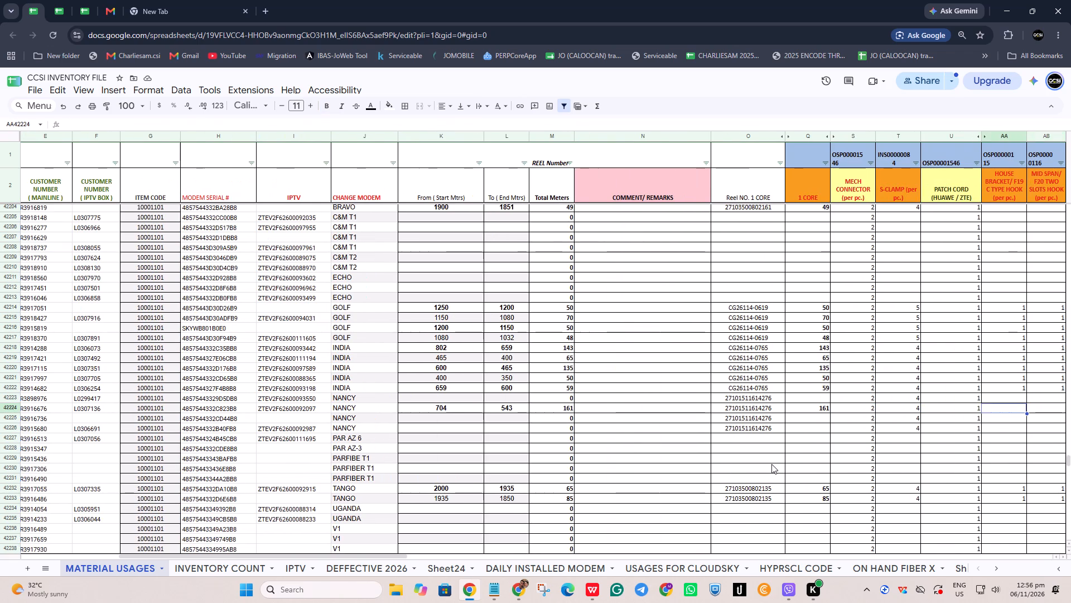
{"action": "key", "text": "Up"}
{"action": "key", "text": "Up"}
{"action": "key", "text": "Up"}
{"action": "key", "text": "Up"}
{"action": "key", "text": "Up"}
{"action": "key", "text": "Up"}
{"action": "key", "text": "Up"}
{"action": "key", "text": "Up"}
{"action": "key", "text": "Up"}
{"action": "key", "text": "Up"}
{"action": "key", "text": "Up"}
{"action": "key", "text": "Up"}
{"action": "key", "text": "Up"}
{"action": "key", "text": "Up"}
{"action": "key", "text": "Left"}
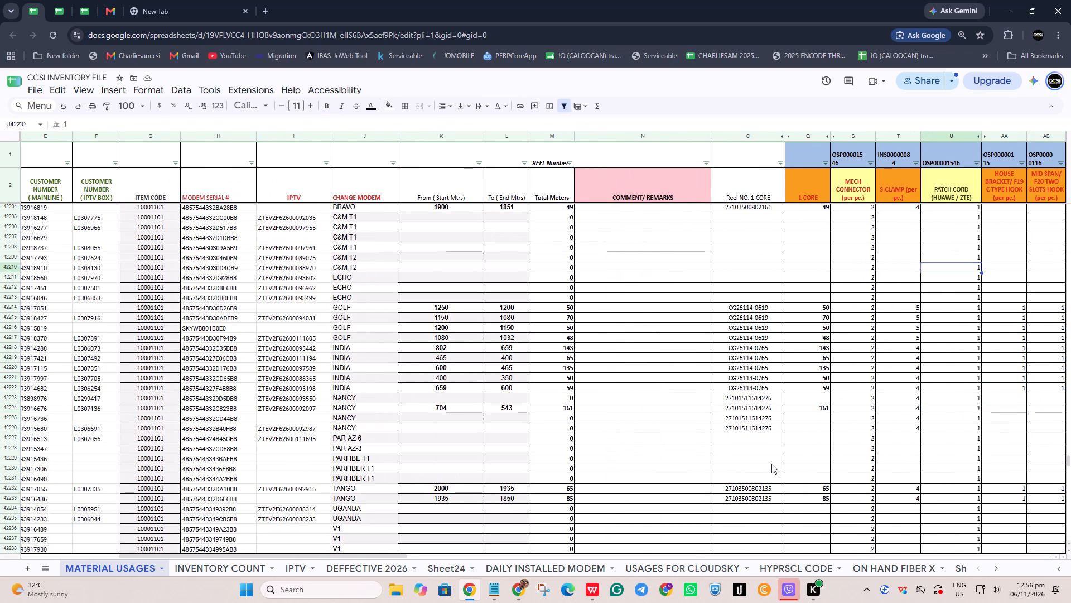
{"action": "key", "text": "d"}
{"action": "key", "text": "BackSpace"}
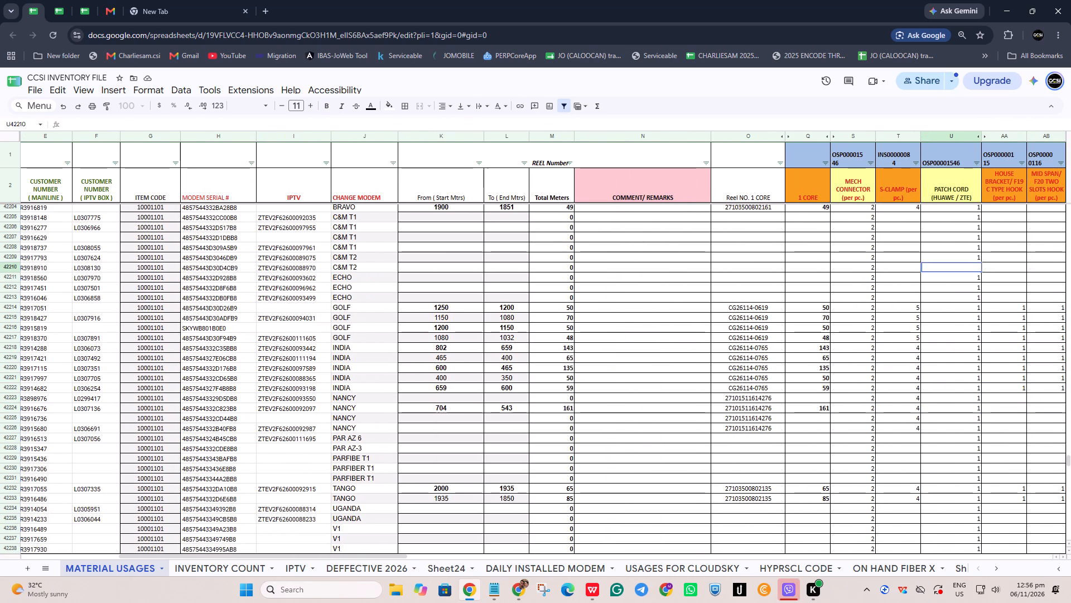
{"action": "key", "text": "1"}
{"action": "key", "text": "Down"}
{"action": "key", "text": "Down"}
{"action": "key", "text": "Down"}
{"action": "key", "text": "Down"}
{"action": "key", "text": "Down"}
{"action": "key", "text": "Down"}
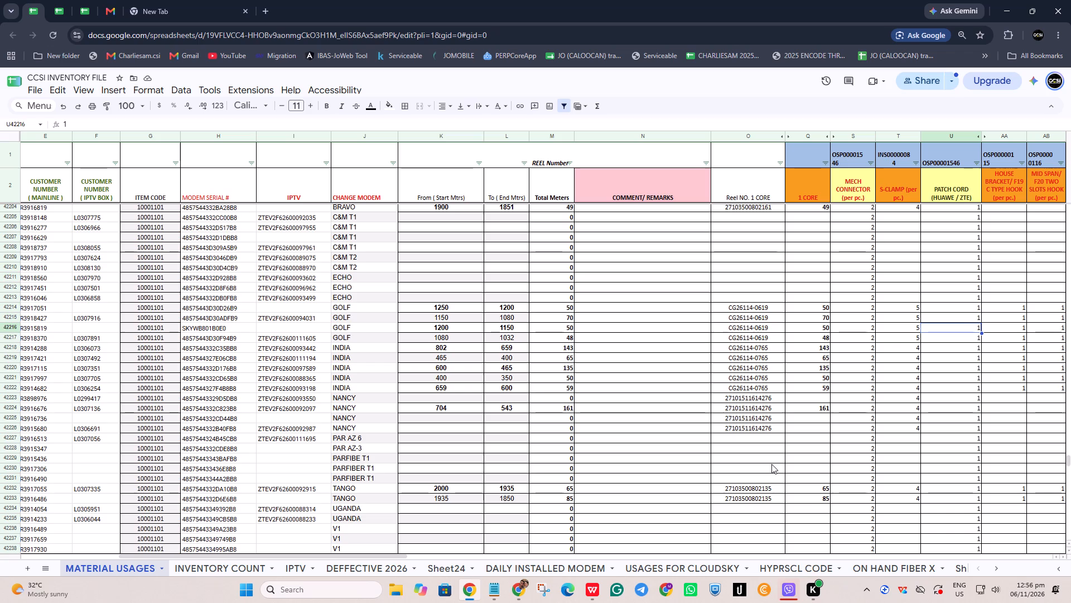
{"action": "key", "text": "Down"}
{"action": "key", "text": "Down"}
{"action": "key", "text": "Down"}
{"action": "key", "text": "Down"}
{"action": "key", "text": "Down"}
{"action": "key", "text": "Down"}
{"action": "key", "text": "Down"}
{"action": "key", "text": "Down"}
Enter 1 house bracket/F19 C type hook for each of the four NANCY rows.
{"action": "key", "text": "Tab"}
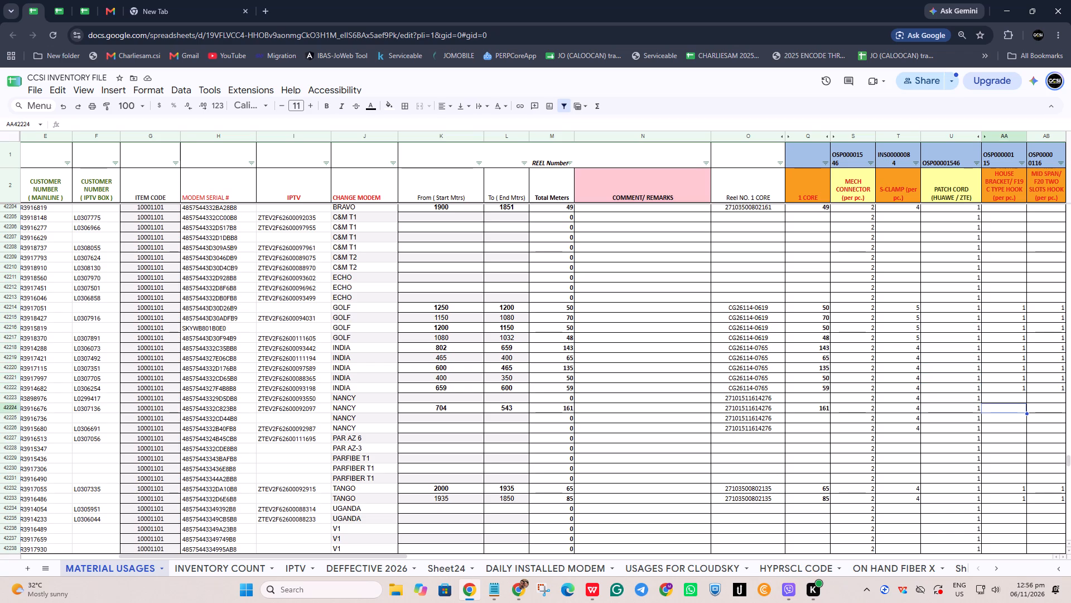
{"action": "key", "text": "Up"}
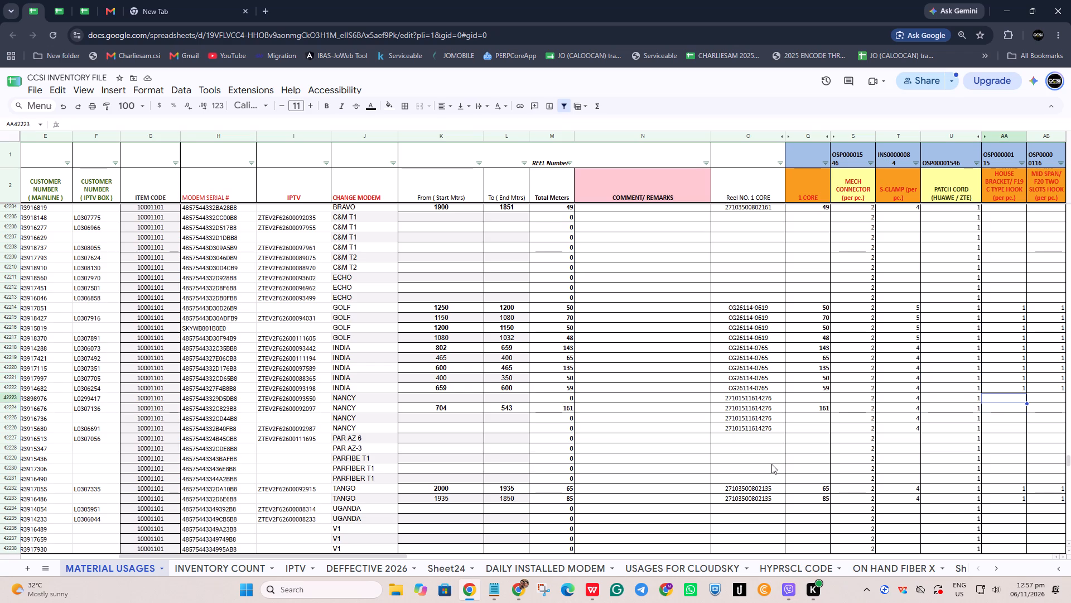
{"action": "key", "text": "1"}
{"action": "key", "text": "Down"}
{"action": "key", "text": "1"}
{"action": "key", "text": "Down"}
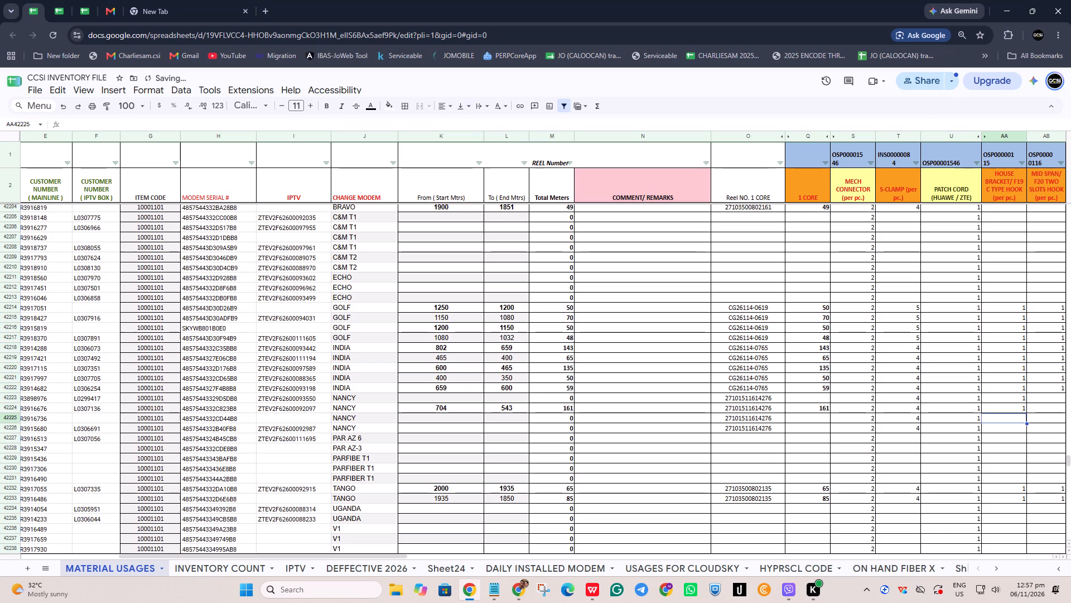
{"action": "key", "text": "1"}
{"action": "key", "text": "Down"}
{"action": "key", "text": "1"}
Check the last NANCY row's customer, modem, cable and reel entries.
{"action": "key", "text": "Left"}
{"action": "key", "text": "Left"}
{"action": "key", "text": "Left"}
{"action": "key", "text": "Left"}
{"action": "key", "text": "Left"}
{"action": "key", "text": "Left"}
{"action": "key", "text": "Left"}
{"action": "key", "text": "Left"}
{"action": "key", "text": "Left"}
{"action": "key", "text": "Left"}
{"action": "key", "text": "Left"}
{"action": "key", "text": "Left"}
{"action": "key", "text": "Left"}
{"action": "key", "text": "Left"}
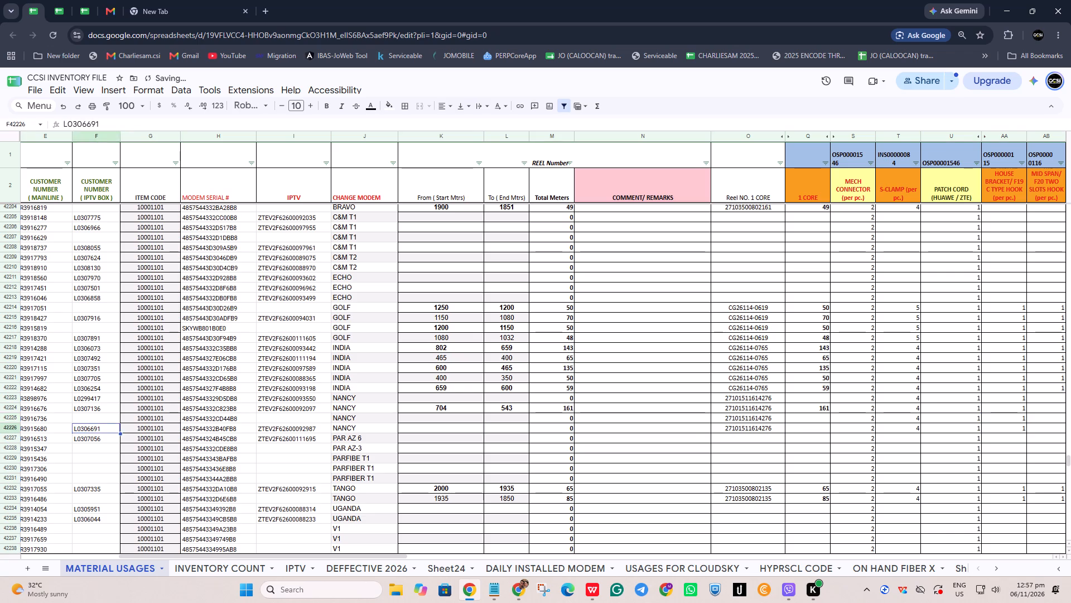
{"action": "key", "text": "Right"}
{"action": "key", "text": "Right"}
{"action": "key", "text": "Right"}
{"action": "key", "text": "Right"}
{"action": "key", "text": "Right"}
{"action": "key", "text": "Right"}
{"action": "key", "text": "Right"}
{"action": "key", "text": "Right"}
{"action": "key", "text": "Right"}
{"action": "key", "text": "Right"}
{"action": "key", "text": "Right"}
{"action": "key", "text": "Right"}
{"action": "key", "text": "Right"}
{"action": "key", "text": "Right"}
Enter 1 mid span/F20 two slots hook for each of the four NANCY rows.
{"action": "key", "text": "Right"}
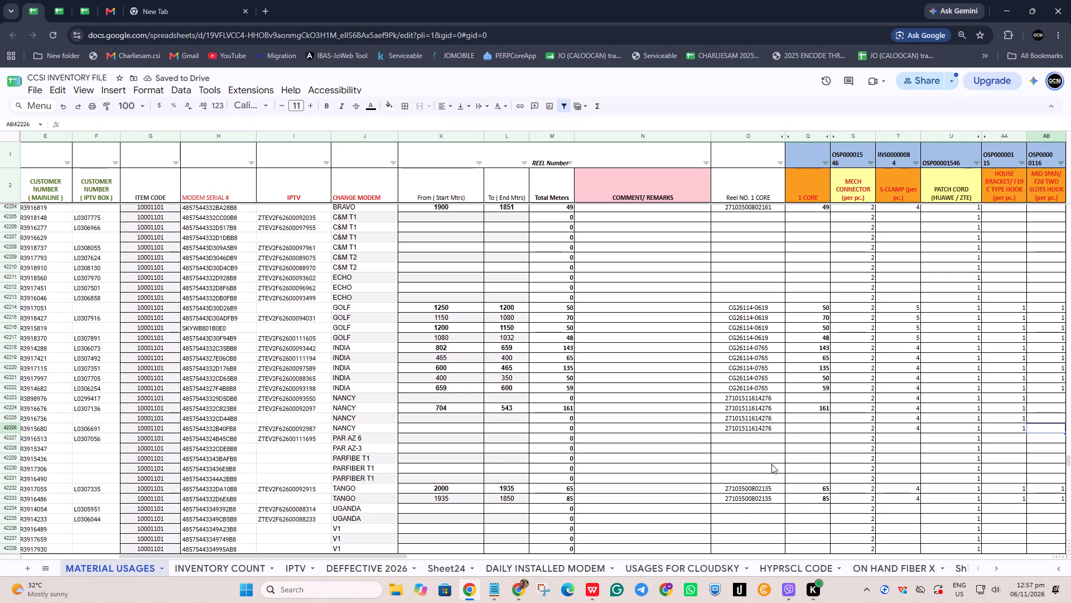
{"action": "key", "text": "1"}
{"action": "key", "text": "Up"}
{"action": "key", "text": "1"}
{"action": "key", "text": "Up"}
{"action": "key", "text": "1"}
{"action": "key", "text": "Up"}
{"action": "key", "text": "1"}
Enter 20 cable clips for each of the four NANCY rows.
{"action": "key", "text": "Right"}
{"action": "key", "text": "Down"}
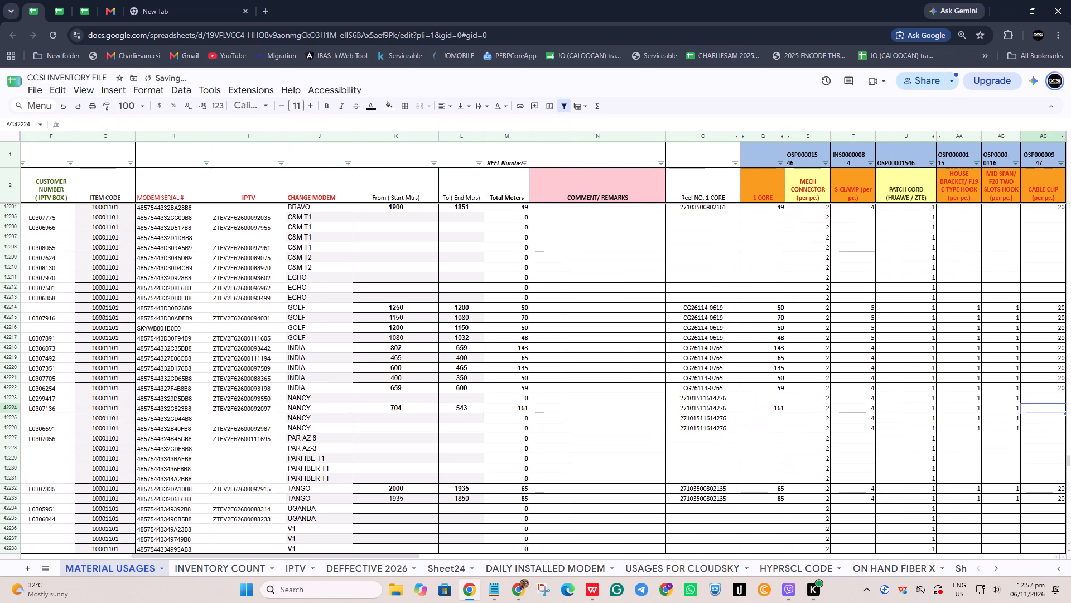
{"action": "key", "text": "Up"}
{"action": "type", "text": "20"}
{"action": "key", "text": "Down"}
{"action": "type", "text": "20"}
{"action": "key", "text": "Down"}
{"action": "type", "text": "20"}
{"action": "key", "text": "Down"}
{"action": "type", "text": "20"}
Enter 20 four-inch cable ties for each of the four NANCY rows.
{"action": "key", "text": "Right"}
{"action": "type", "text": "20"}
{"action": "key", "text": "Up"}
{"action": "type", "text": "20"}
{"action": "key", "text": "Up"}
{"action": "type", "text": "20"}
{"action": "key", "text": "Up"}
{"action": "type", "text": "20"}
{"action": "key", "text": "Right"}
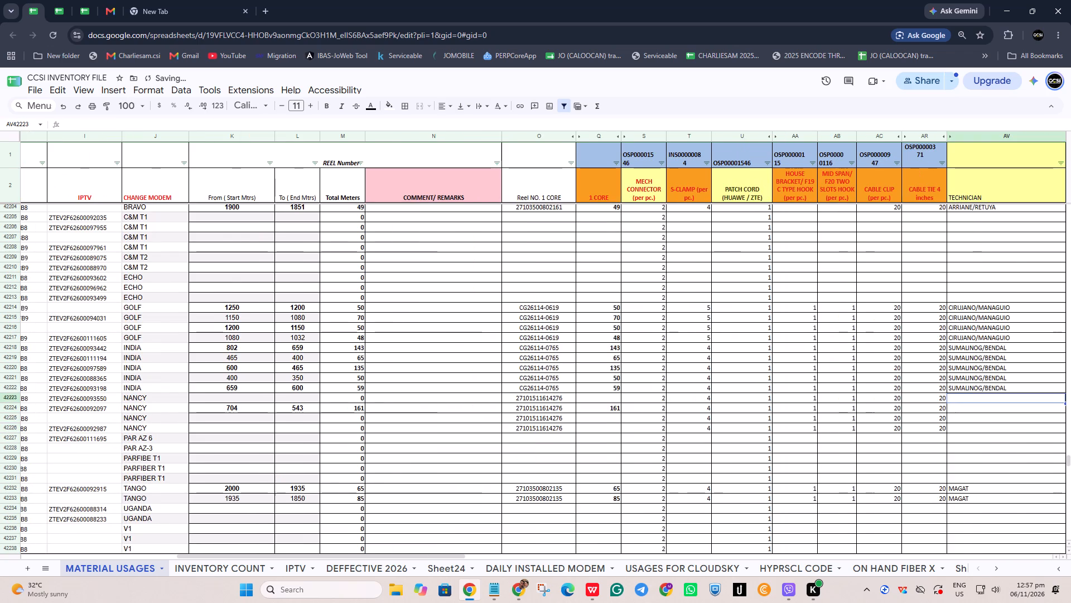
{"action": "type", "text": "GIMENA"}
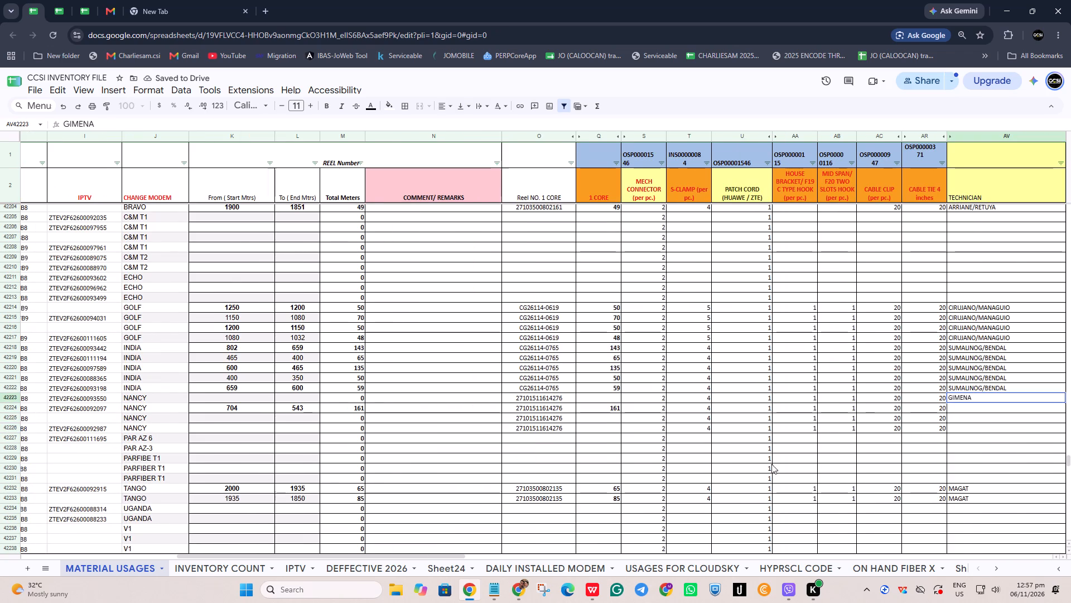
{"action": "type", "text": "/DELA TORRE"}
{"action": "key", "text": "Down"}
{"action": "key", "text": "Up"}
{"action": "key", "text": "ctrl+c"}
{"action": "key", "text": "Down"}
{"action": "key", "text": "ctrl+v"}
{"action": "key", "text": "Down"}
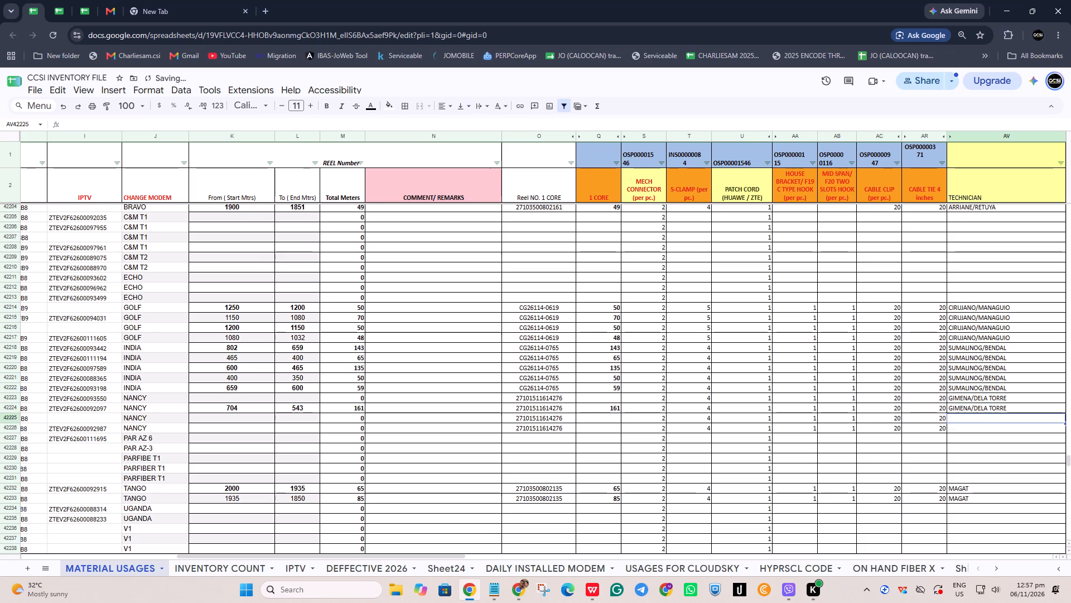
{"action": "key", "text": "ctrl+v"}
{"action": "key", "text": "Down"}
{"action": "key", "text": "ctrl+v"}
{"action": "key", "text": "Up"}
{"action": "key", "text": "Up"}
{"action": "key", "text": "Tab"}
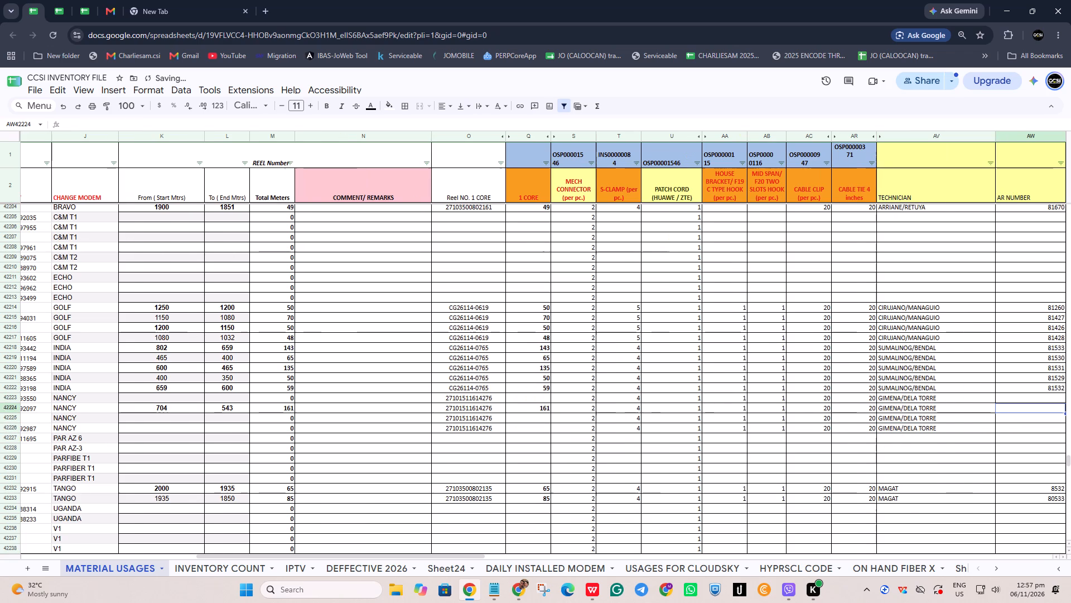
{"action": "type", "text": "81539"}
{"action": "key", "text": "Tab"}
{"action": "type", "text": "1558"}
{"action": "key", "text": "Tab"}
Enter 871 as the start meters and 764 as the end meters for the NANCY installation in row 42226.
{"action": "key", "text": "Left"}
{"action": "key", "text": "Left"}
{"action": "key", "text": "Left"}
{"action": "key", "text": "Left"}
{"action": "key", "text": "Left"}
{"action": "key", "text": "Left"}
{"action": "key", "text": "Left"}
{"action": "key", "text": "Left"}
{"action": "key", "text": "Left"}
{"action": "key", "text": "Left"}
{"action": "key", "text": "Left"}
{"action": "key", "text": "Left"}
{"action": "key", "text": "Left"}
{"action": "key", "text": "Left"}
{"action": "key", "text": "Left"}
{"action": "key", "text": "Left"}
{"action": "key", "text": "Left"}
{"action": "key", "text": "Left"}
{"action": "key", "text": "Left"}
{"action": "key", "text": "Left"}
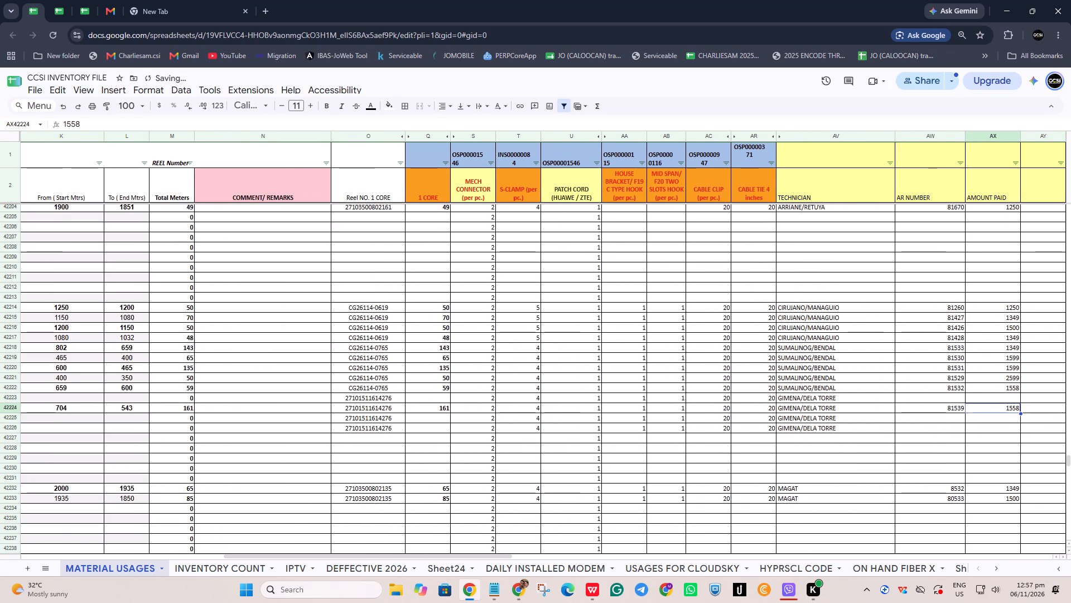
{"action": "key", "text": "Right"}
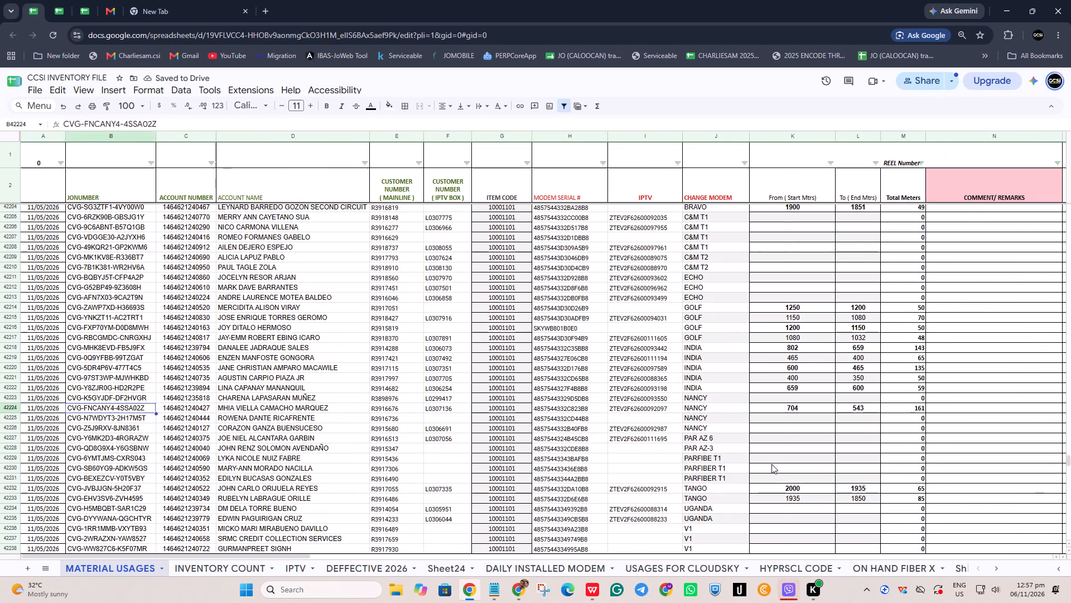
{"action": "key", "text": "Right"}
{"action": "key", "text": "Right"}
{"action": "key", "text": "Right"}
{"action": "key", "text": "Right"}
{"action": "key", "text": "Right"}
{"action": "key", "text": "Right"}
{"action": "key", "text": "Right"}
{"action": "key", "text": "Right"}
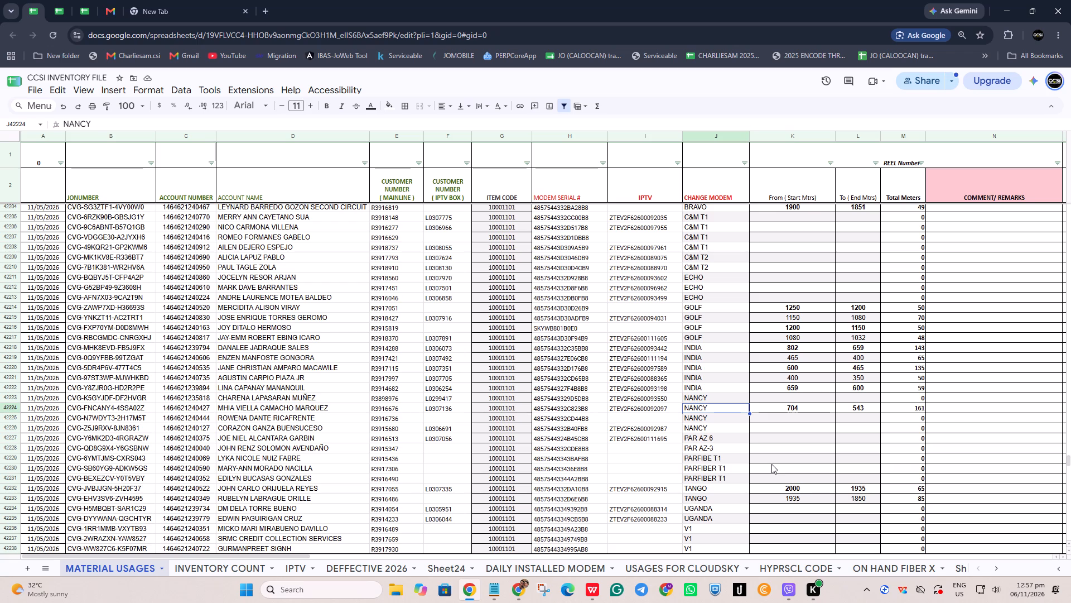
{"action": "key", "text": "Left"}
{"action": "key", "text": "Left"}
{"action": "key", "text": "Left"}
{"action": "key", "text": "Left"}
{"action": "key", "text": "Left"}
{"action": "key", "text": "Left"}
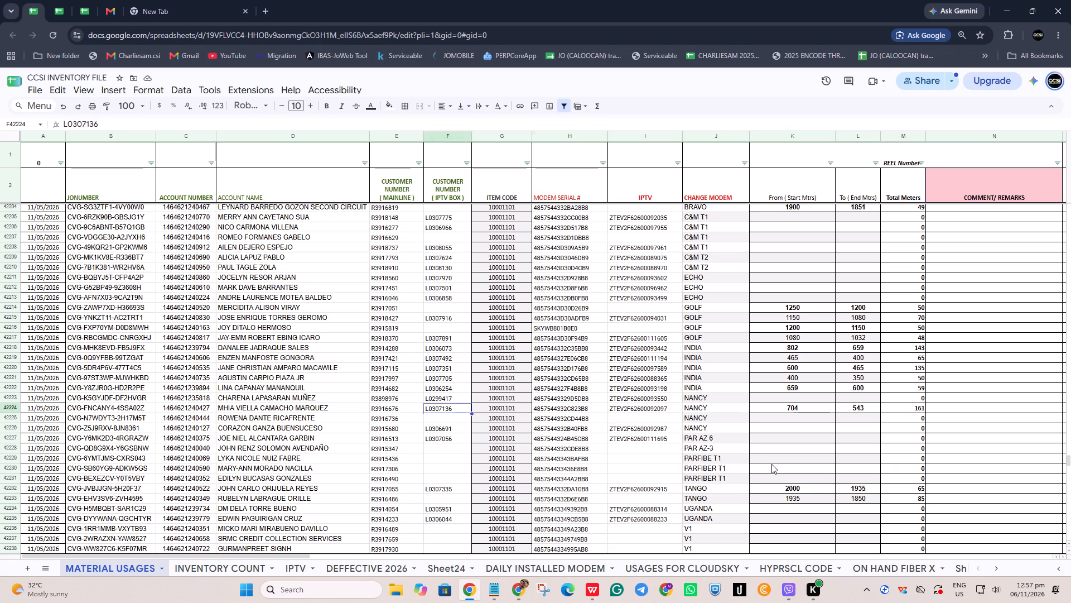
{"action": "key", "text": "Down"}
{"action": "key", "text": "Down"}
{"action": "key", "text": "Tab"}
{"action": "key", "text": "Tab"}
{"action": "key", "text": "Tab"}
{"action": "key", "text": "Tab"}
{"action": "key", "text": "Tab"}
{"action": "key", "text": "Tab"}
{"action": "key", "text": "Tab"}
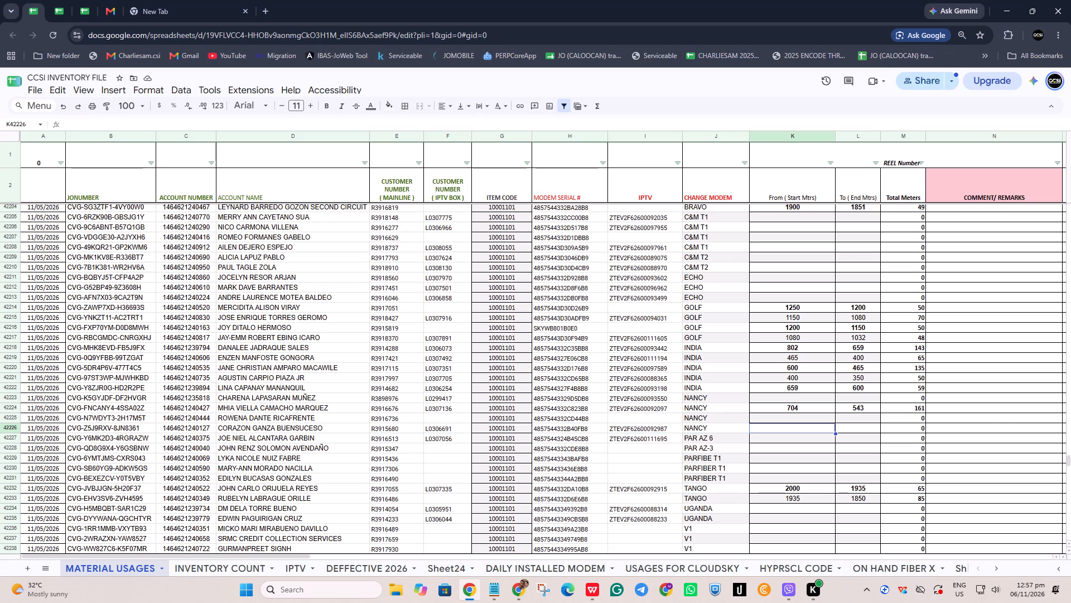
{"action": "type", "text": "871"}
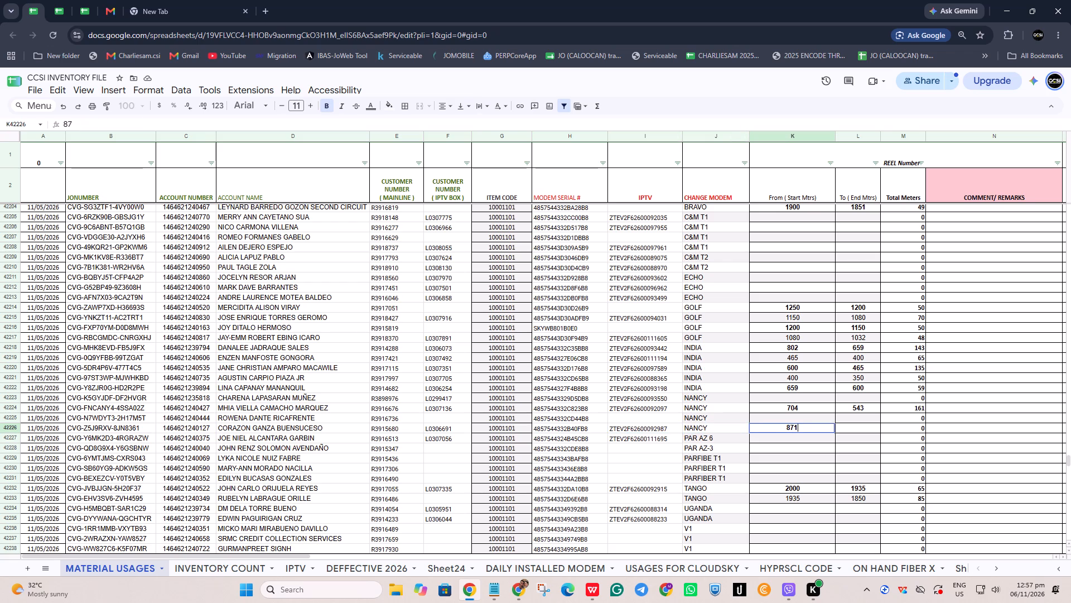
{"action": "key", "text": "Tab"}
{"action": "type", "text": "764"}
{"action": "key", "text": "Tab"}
Enter 107 as the 1 CORE cable usage for the NANCY installation in row 42226.
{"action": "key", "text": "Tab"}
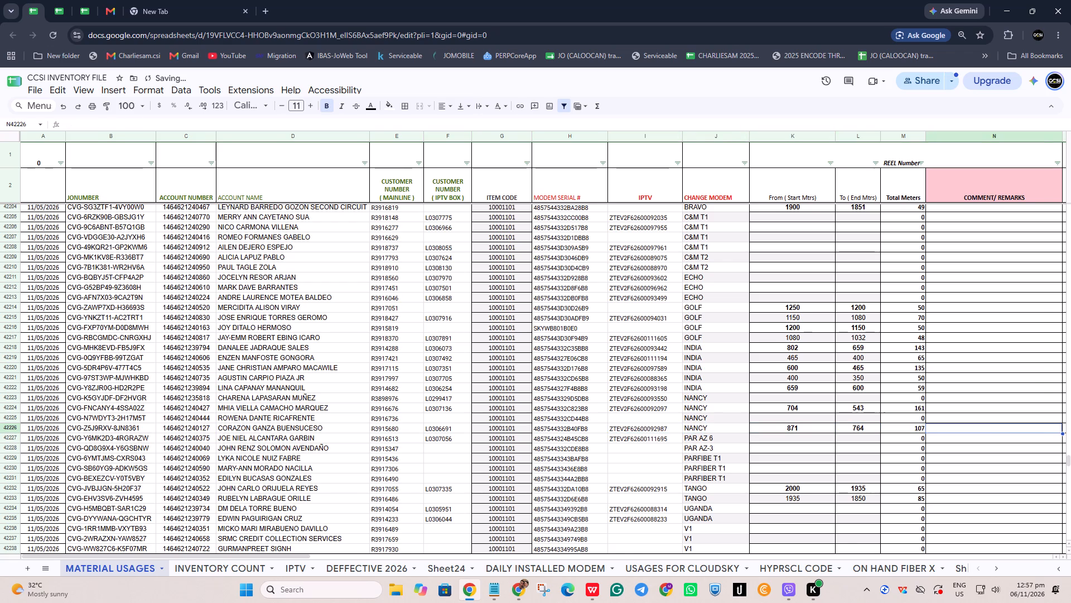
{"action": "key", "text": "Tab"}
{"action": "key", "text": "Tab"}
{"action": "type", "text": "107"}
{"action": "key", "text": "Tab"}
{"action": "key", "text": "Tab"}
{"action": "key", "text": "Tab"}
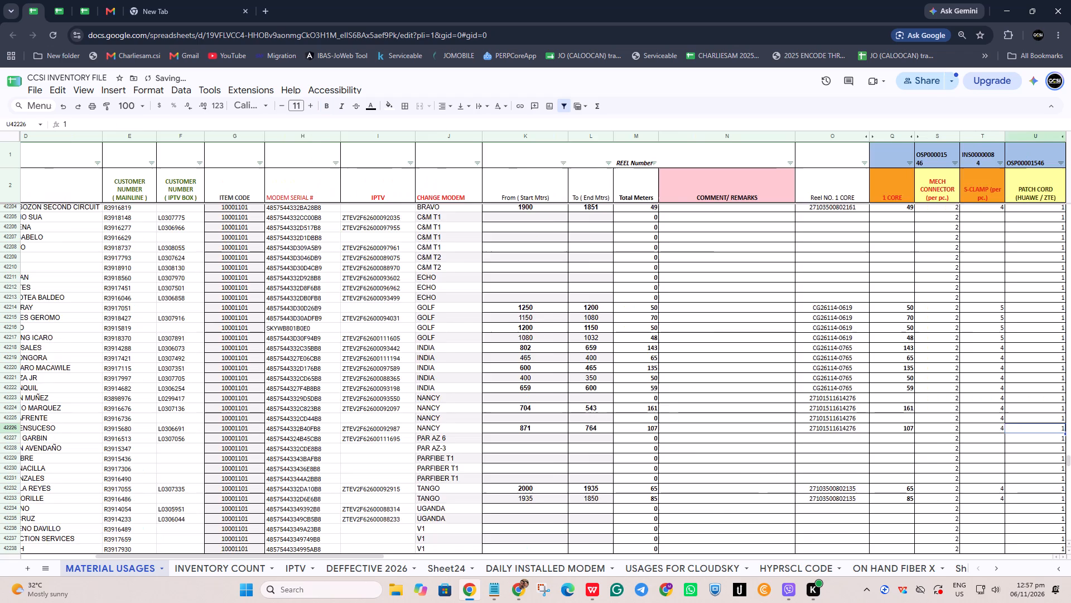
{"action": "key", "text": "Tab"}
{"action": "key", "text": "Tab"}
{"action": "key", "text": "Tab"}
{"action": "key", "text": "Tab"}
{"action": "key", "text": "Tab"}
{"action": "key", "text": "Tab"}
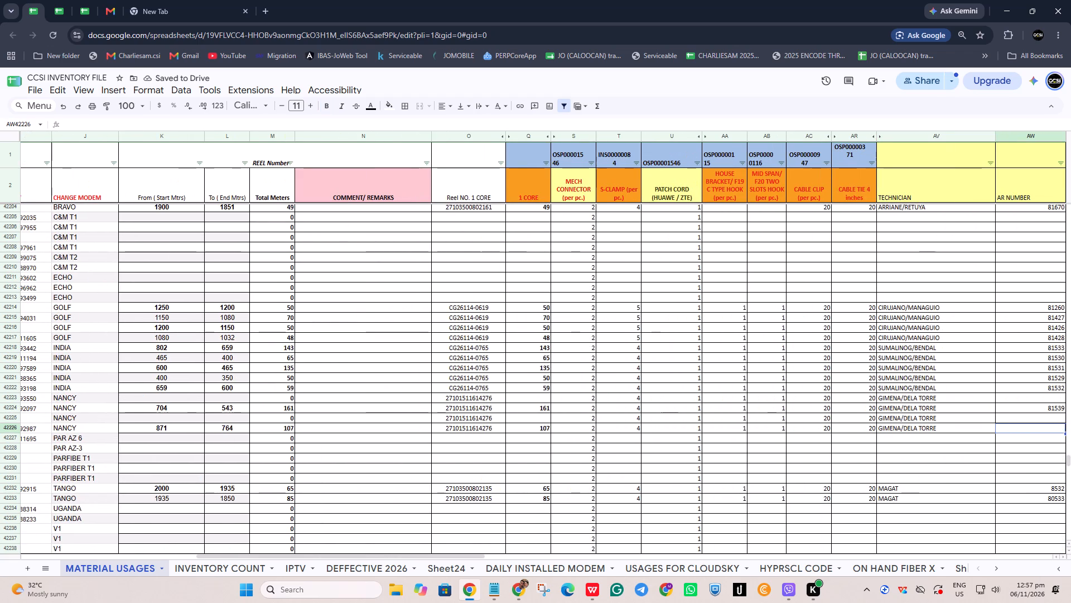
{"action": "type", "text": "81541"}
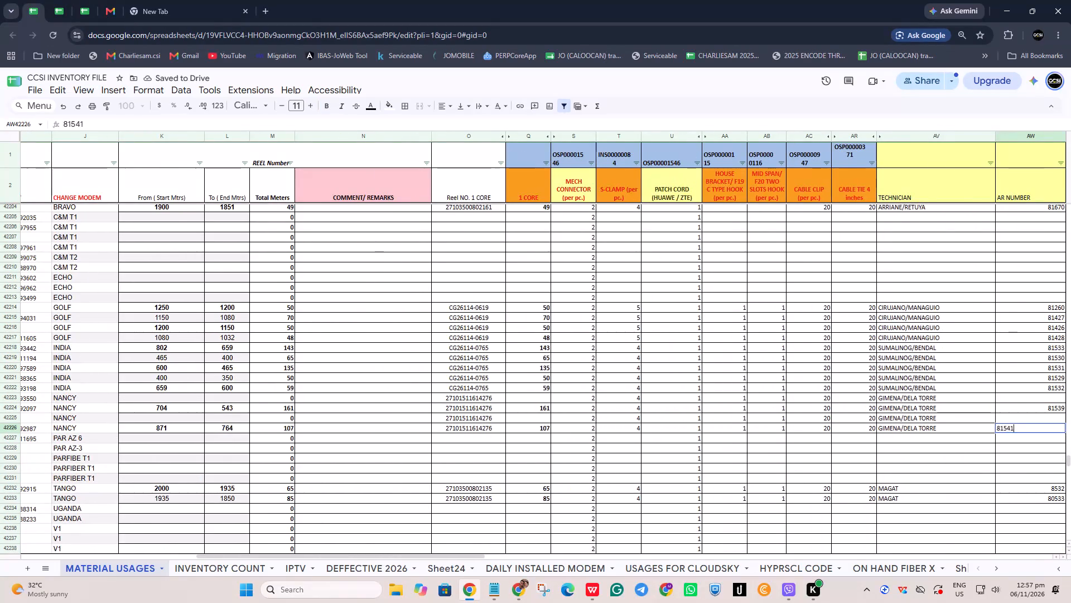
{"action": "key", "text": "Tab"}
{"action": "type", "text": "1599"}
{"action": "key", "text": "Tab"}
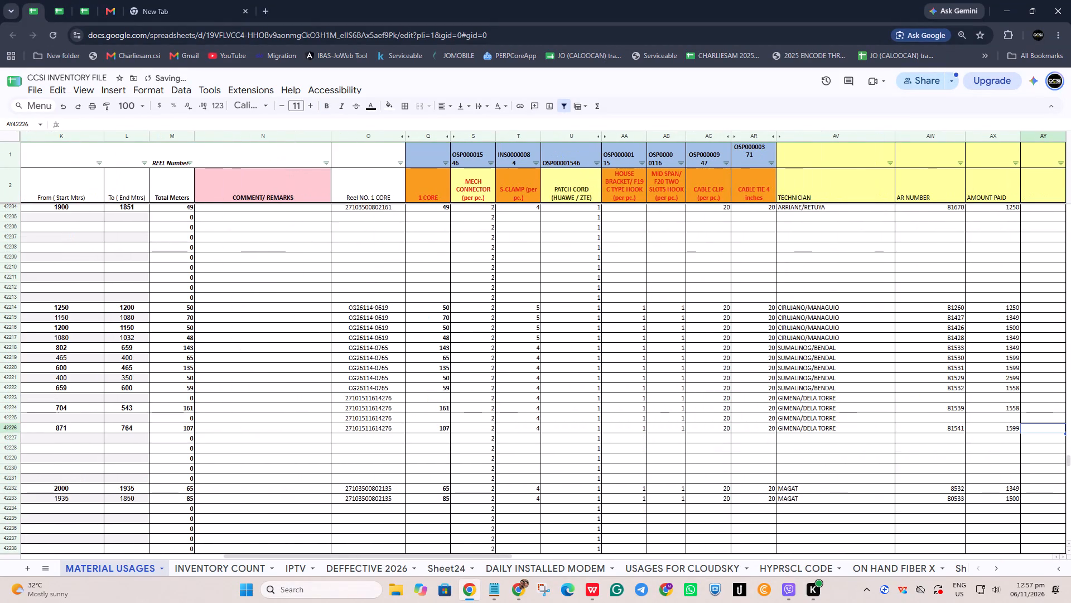
Review the job order and account details at the start of row 42226 and the neighbouring NANCY rows.
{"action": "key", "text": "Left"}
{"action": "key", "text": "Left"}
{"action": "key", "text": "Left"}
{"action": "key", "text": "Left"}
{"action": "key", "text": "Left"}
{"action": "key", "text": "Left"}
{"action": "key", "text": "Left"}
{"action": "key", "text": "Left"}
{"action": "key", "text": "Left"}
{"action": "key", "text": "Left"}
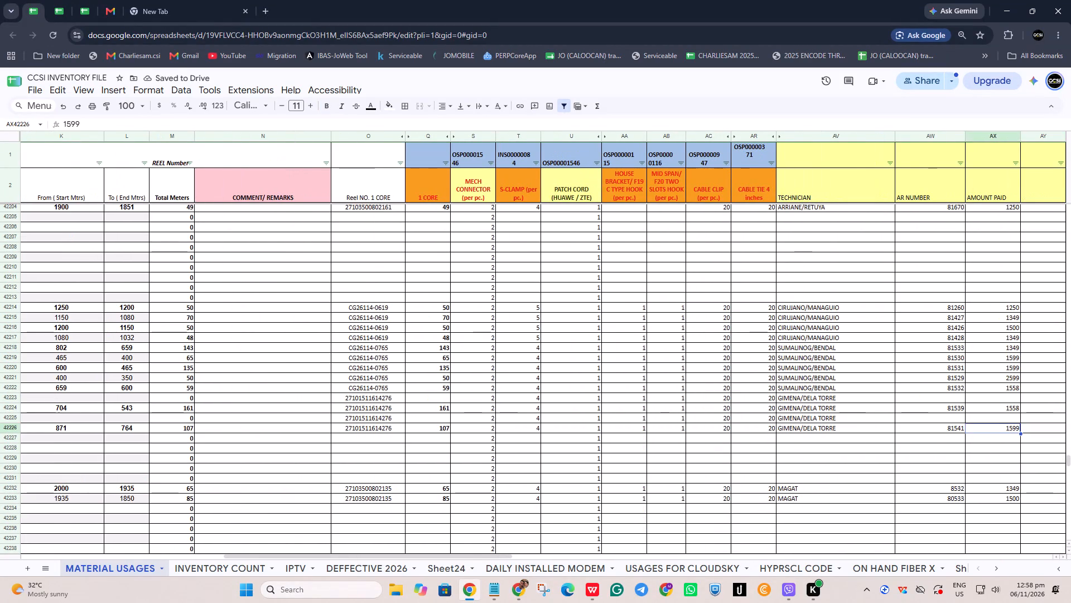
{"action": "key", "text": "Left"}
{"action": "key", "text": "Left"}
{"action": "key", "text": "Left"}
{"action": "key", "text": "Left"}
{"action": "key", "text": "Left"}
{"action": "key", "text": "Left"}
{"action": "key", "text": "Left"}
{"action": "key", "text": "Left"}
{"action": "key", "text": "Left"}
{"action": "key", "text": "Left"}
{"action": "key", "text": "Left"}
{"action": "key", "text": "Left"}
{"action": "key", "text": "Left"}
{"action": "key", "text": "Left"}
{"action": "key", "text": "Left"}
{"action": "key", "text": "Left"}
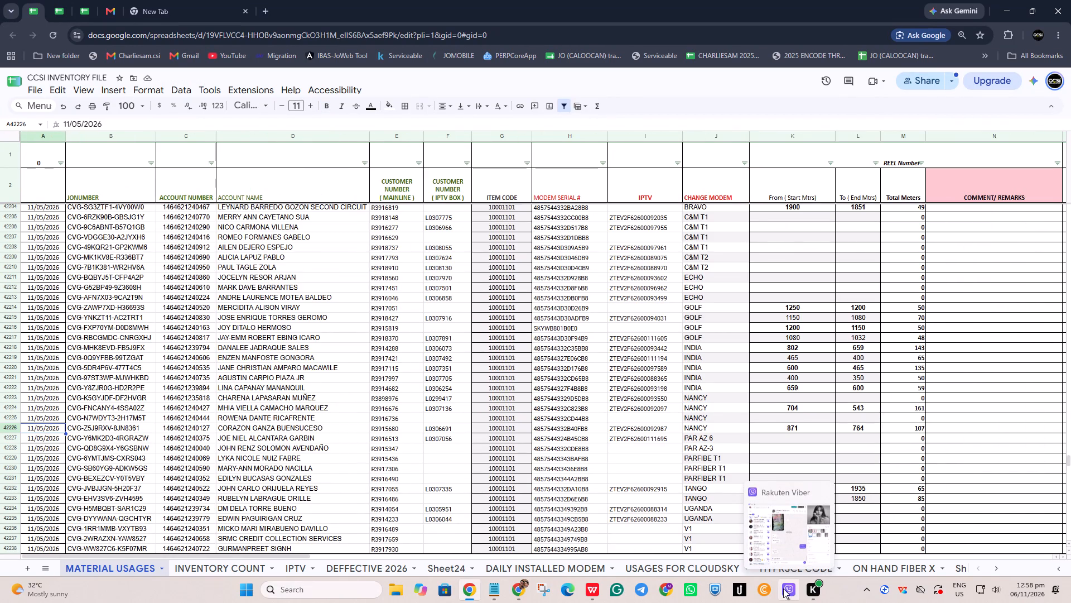
Switch to the Tsujioka–Hayasaka match on Tenipo, check the full list of live tennis scores, and return to the inventory sheet.
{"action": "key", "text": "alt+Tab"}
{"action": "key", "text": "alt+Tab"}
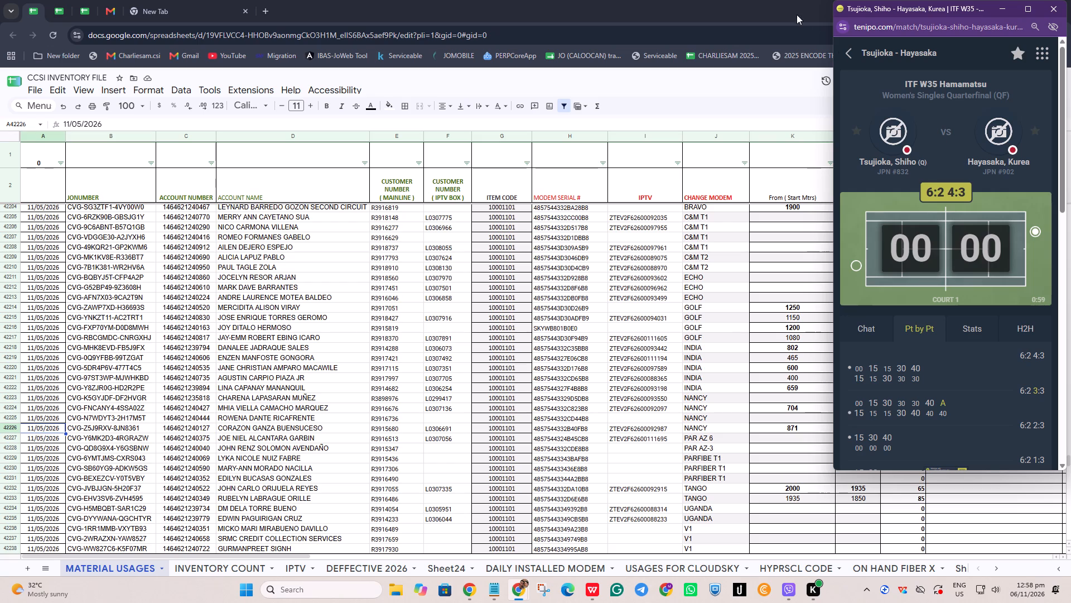
{"action": "left_click", "coordinate": [844, 50]}
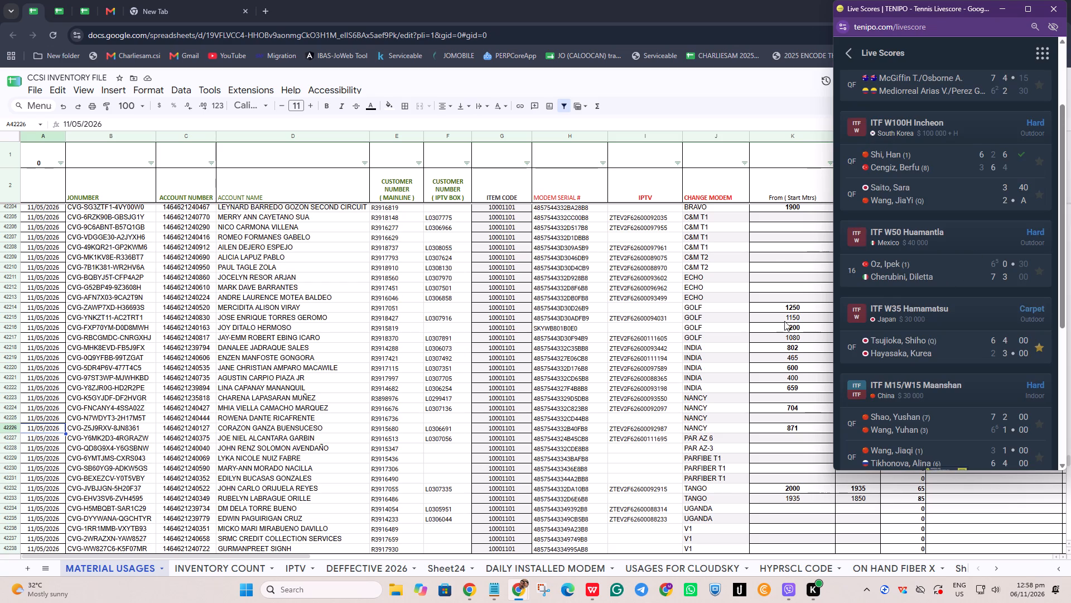
{"action": "left_click", "coordinate": [775, 264]}
Check the live basketball scores on Flashscore and return to the inventory sheet.
{"action": "key", "text": "alt+Tab"}
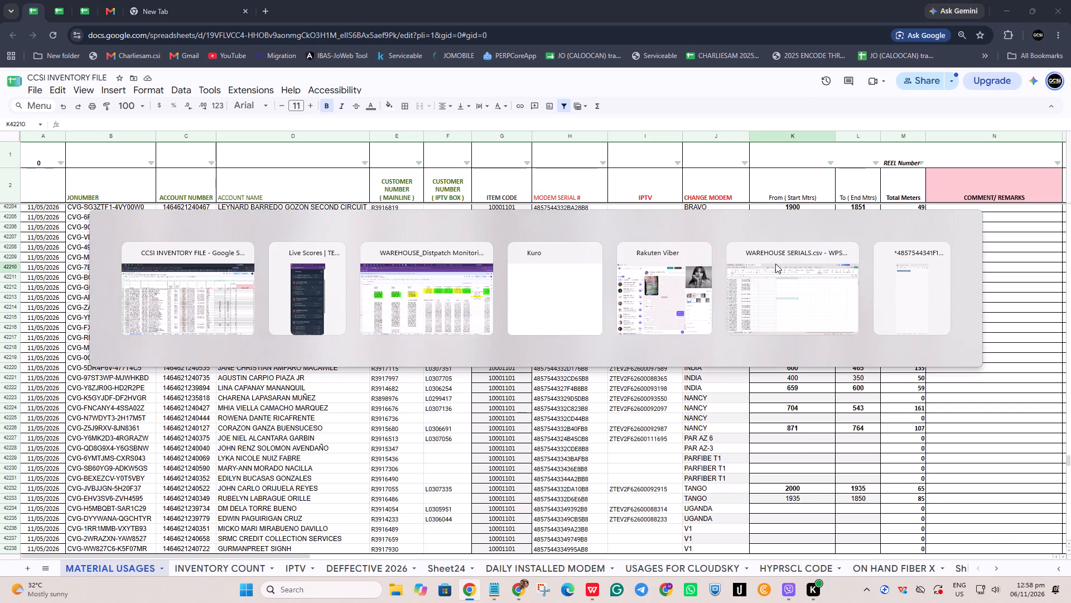
{"action": "key", "text": "alt+Tab"}
{"action": "left_click", "coordinate": [654, 2]}
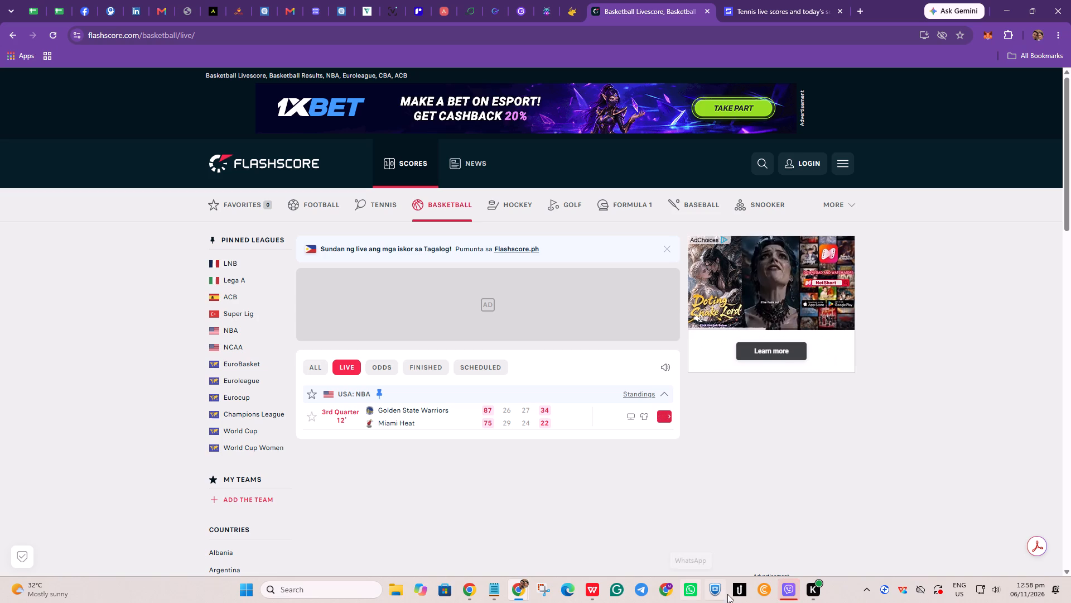
{"action": "key", "text": "alt+Tab"}
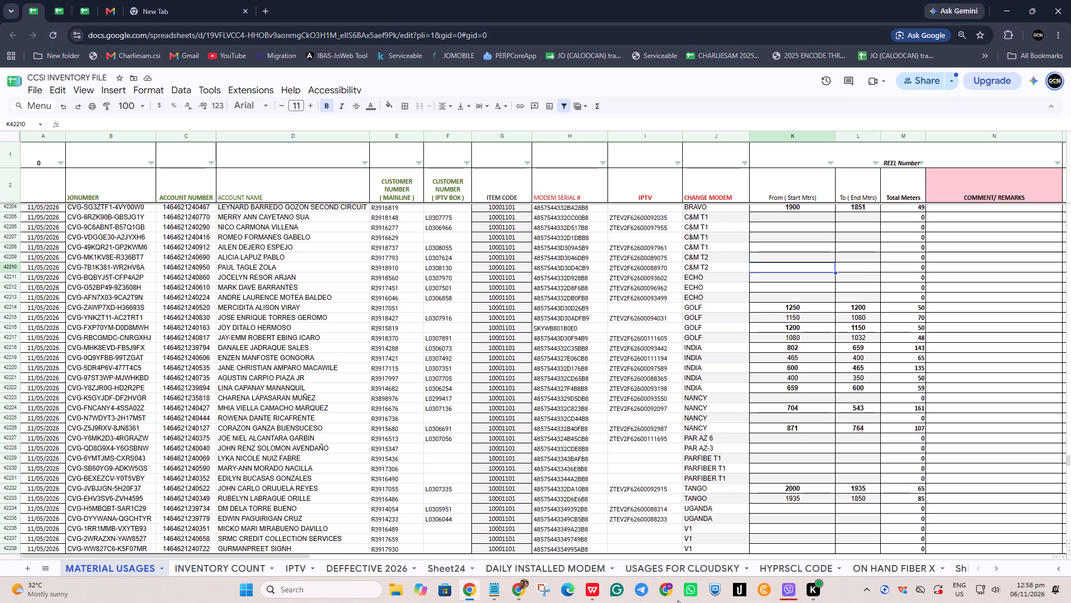
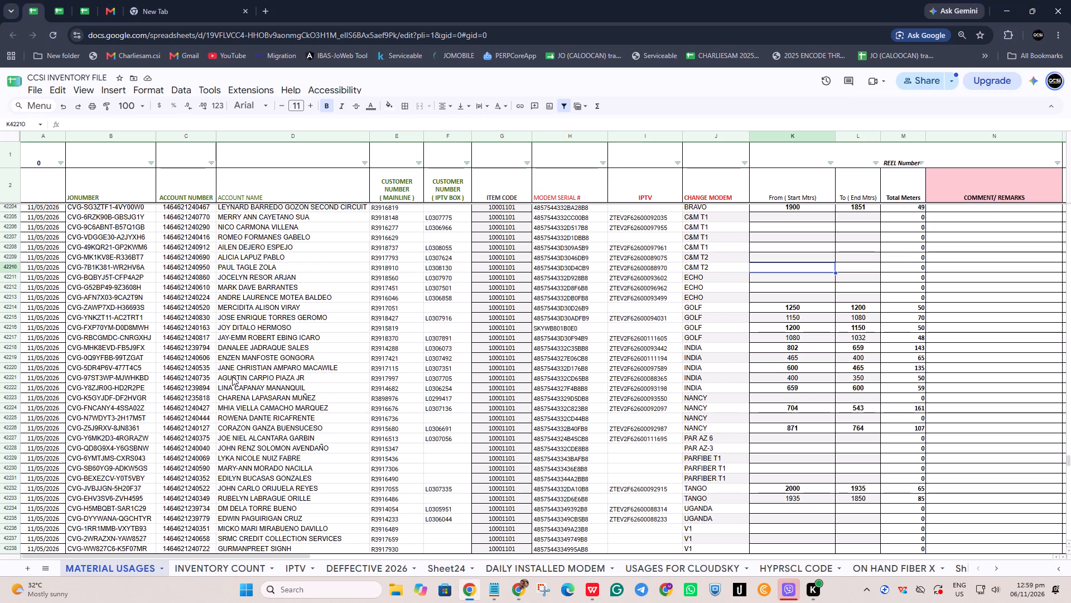
Go down to the NANCY rows and review the job order and account details of the installation in row 42225.
{"action": "key", "text": "Tab"}
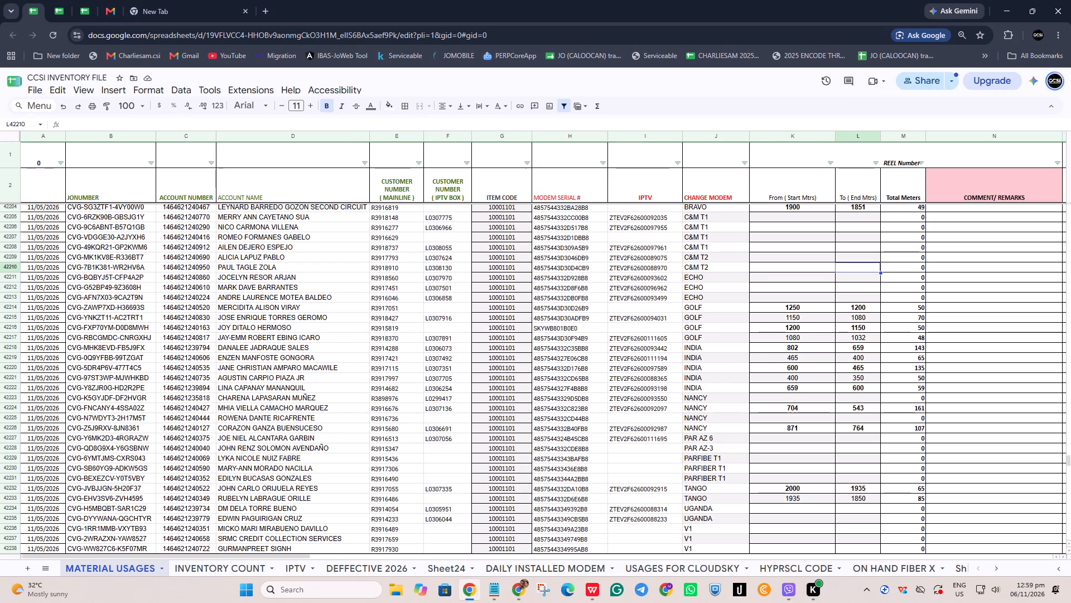
{"action": "key", "text": "Left"}
{"action": "key", "text": "Down"}
{"action": "key", "text": "Down"}
{"action": "key", "text": "Down"}
{"action": "key", "text": "Down"}
{"action": "key", "text": "Down"}
{"action": "key", "text": "Down"}
{"action": "key", "text": "Down"}
{"action": "key", "text": "Down"}
{"action": "key", "text": "Down"}
{"action": "key", "text": "Down"}
{"action": "key", "text": "Down"}
{"action": "key", "text": "Down"}
{"action": "key", "text": "Down"}
{"action": "key", "text": "Down"}
{"action": "key", "text": "Down"}
{"action": "key", "text": "Down"}
{"action": "key", "text": "Down"}
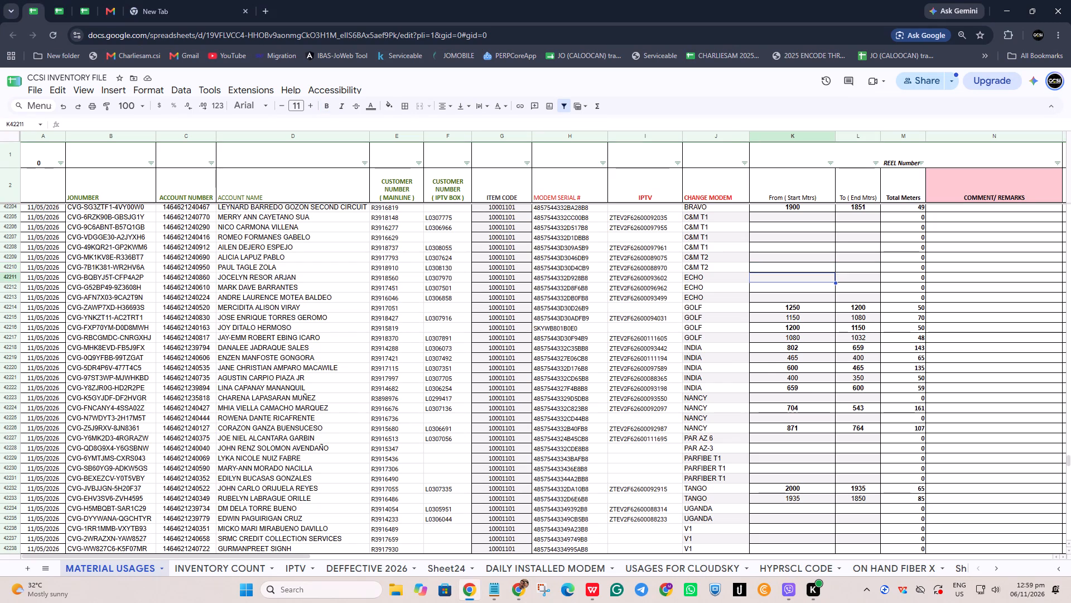
{"action": "key", "text": "Up"}
{"action": "key", "text": "Up"}
{"action": "key", "text": "Left"}
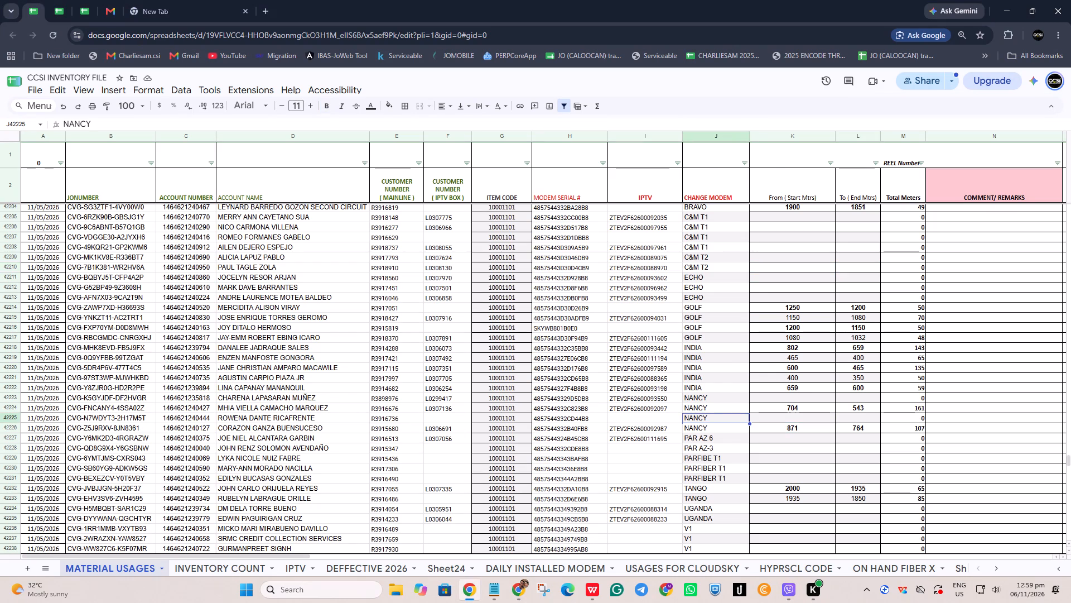
{"action": "key", "text": "Left"}
{"action": "key", "text": "Left"}
{"action": "key", "text": "Left"}
{"action": "key", "text": "Left"}
{"action": "key", "text": "Left"}
{"action": "key", "text": "Left"}
{"action": "key", "text": "Left"}
{"action": "key", "text": "Left"}
{"action": "key", "text": "Left"}
{"action": "key", "text": "Right"}
{"action": "key", "text": "Right"}
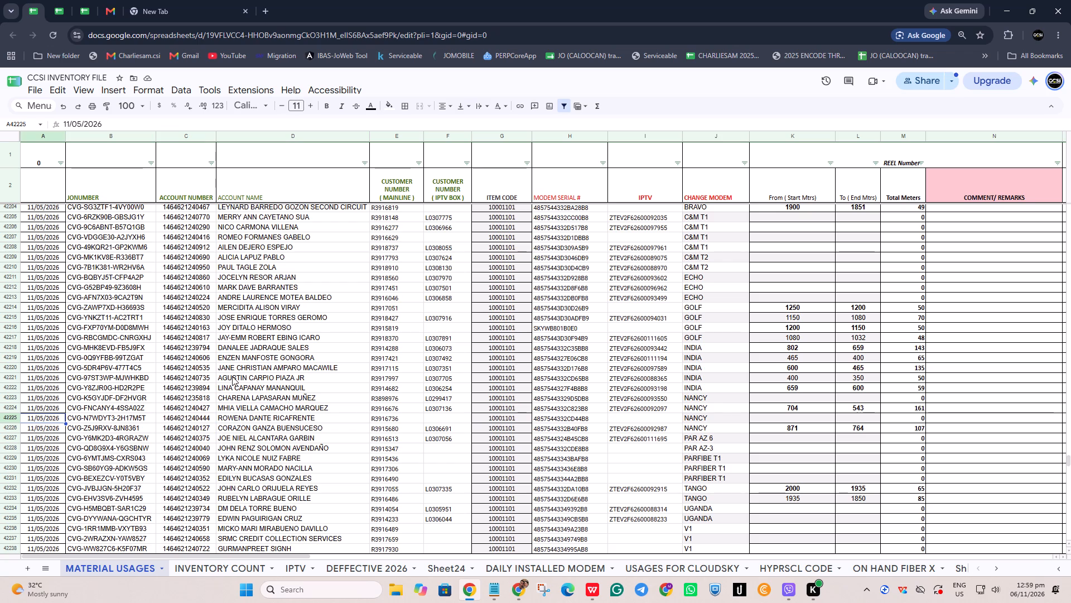
{"action": "key", "text": "Right"}
{"action": "key", "text": "Right"}
{"action": "key", "text": "Left"}
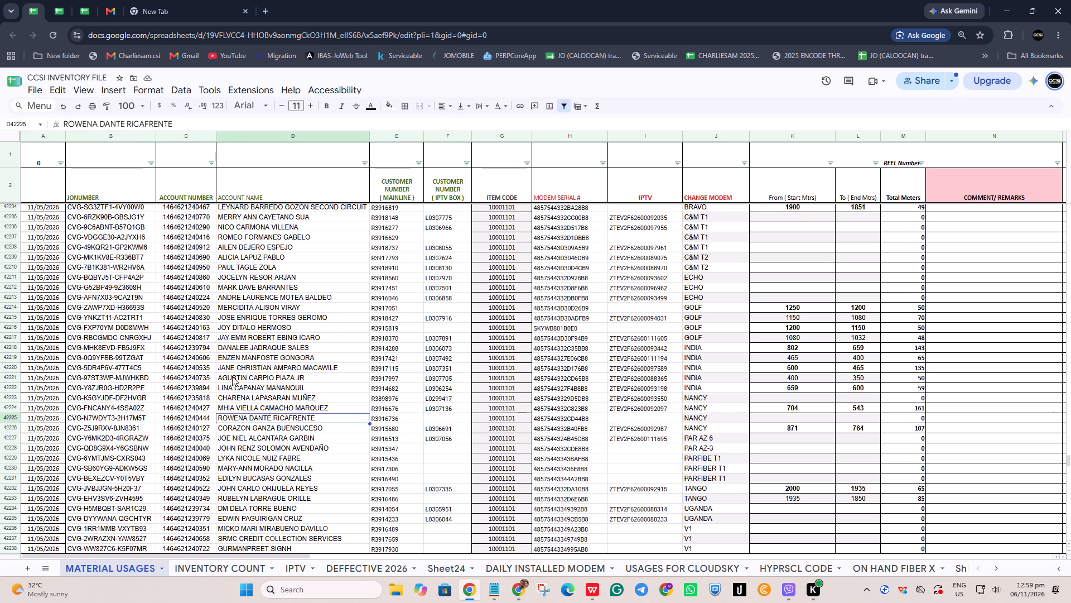
Review row 42226 from its account name through the meters, materials, technician and payment columns.
{"action": "key", "text": "Down"}
{"action": "key", "text": "Right"}
{"action": "key", "text": "Right"}
{"action": "key", "text": "Right"}
{"action": "key", "text": "Right"}
{"action": "key", "text": "Right"}
{"action": "key", "text": "Right"}
{"action": "key", "text": "Right"}
{"action": "key", "text": "Right"}
{"action": "key", "text": "Right"}
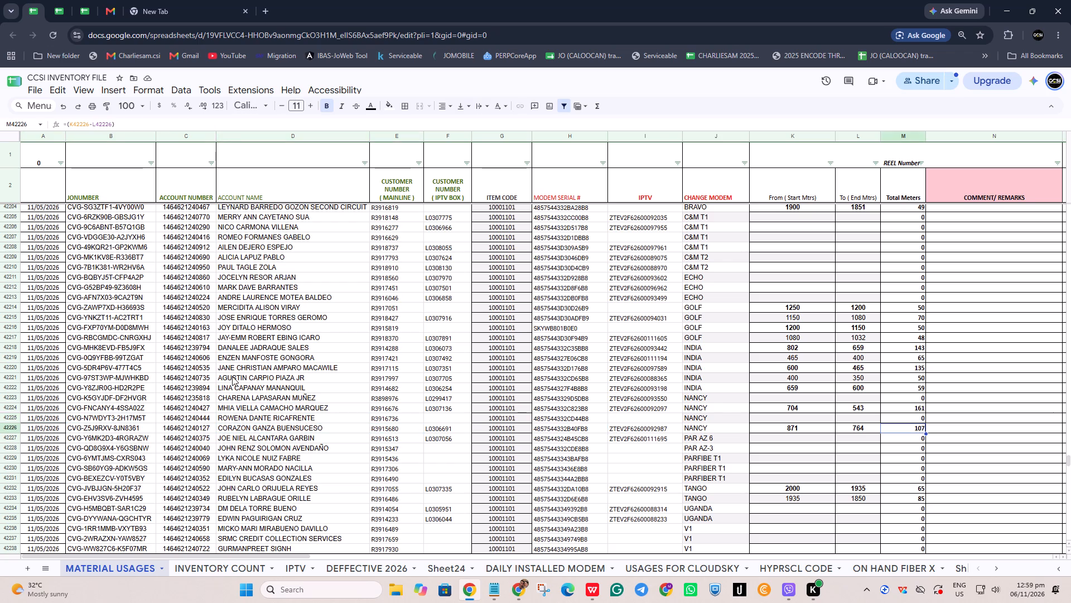
{"action": "key", "text": "Right"}
{"action": "key", "text": "Right"}
{"action": "key", "text": "Right"}
{"action": "key", "text": "Right"}
{"action": "key", "text": "Right"}
{"action": "key", "text": "Right"}
{"action": "key", "text": "Right"}
{"action": "key", "text": "Right"}
{"action": "key", "text": "Right"}
{"action": "key", "text": "Right"}
{"action": "key", "text": "Right"}
{"action": "key", "text": "Right"}
{"action": "key", "text": "Right"}
{"action": "key", "text": "Right"}
{"action": "key", "text": "Right"}
{"action": "key", "text": "Right"}
{"action": "key", "text": "Right"}
{"action": "key", "text": "Right"}
{"action": "key", "text": "Right"}
{"action": "key", "text": "Right"}
{"action": "key", "text": "Right"}
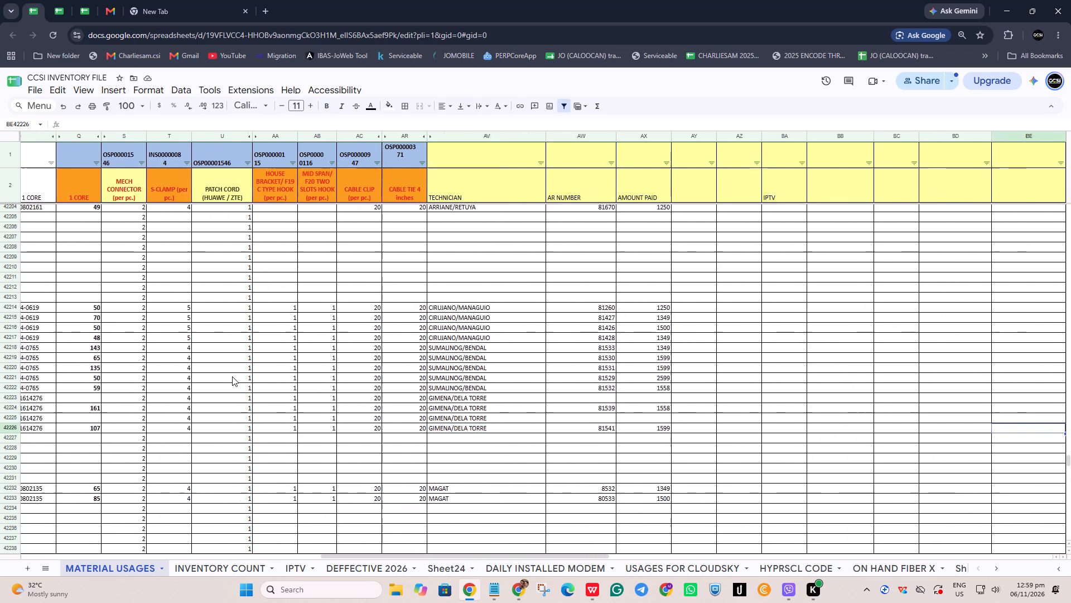
Recheck the job order, account, customer number and modem serial details at the start of row 42226.
{"action": "key", "text": "Left"}
{"action": "key", "text": "Left"}
{"action": "key", "text": "Left"}
{"action": "key", "text": "Left"}
{"action": "key", "text": "Left"}
{"action": "key", "text": "Left"}
{"action": "key", "text": "Left"}
{"action": "key", "text": "Left"}
{"action": "key", "text": "Left"}
{"action": "key", "text": "Left"}
{"action": "key", "text": "Left"}
{"action": "key", "text": "Left"}
{"action": "key", "text": "Left"}
{"action": "key", "text": "Left"}
{"action": "key", "text": "Left"}
{"action": "key", "text": "Left"}
{"action": "key", "text": "Left"}
{"action": "key", "text": "Left"}
{"action": "key", "text": "Left"}
{"action": "key", "text": "Left"}
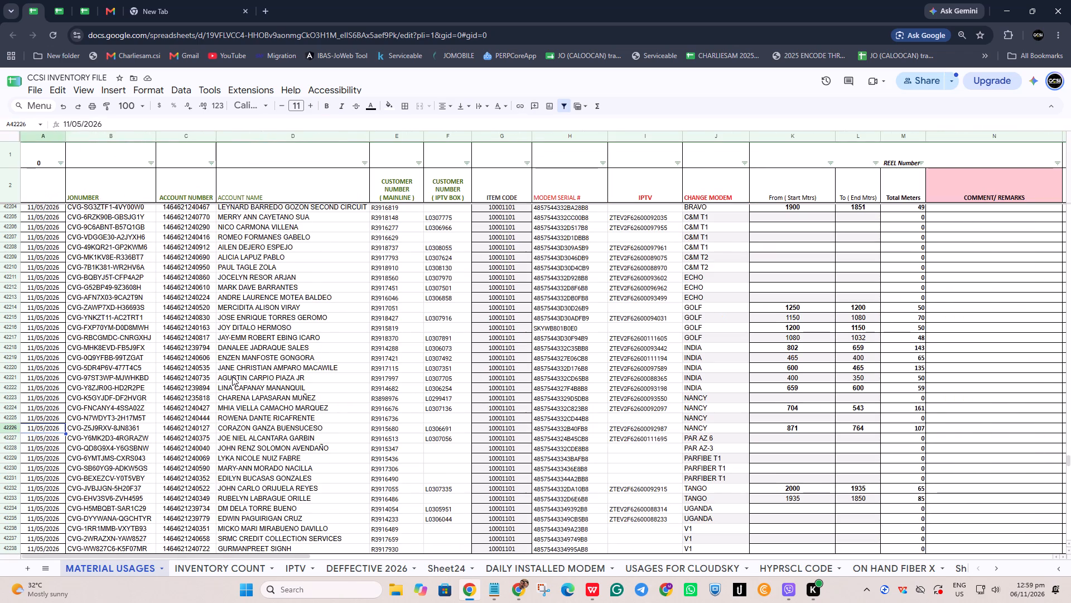
{"action": "key", "text": "Right"}
{"action": "key", "text": "Right"}
{"action": "key", "text": "Right"}
{"action": "key", "text": "Right"}
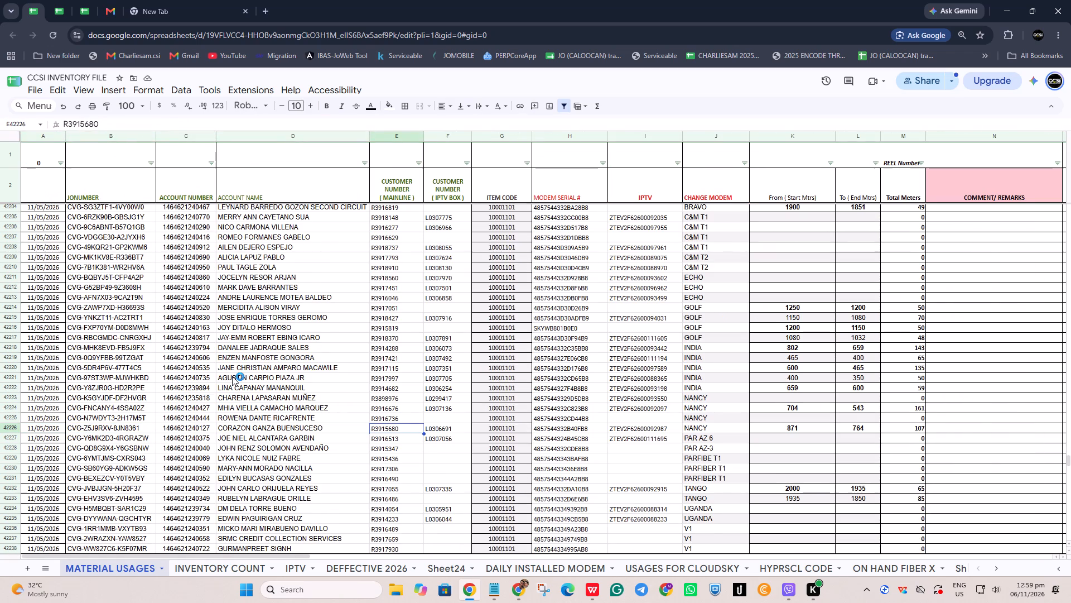
{"action": "key", "text": "Tab"}
{"action": "key", "text": "Tab"}
{"action": "key", "text": "Tab"}
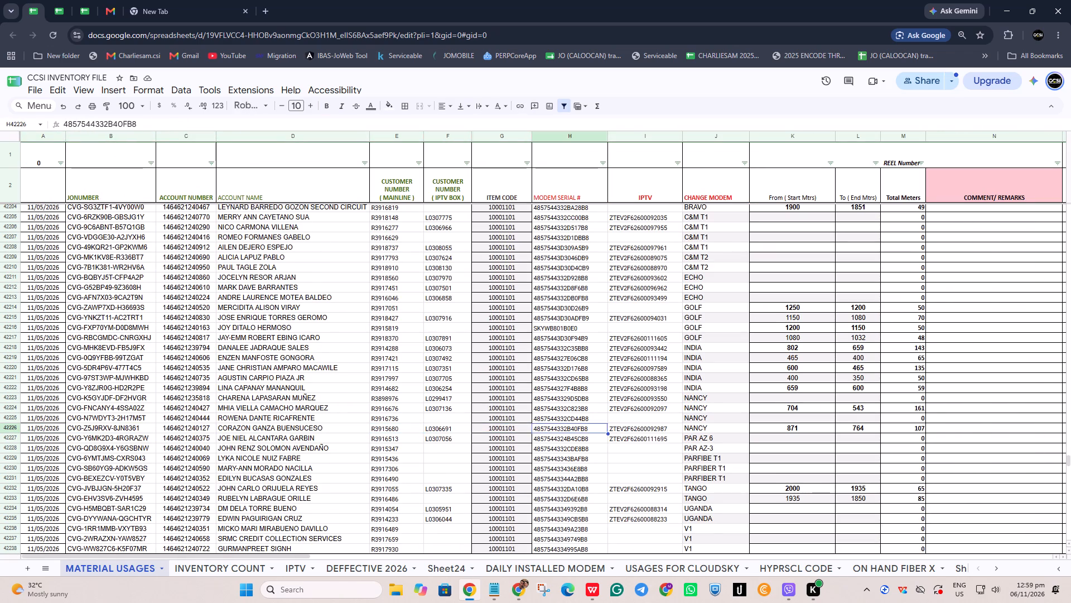
{"action": "key", "text": "Left"}
{"action": "key", "text": "Left"}
{"action": "key", "text": "Left"}
{"action": "key", "text": "Left"}
{"action": "key", "text": "Left"}
{"action": "key", "text": "Tab"}
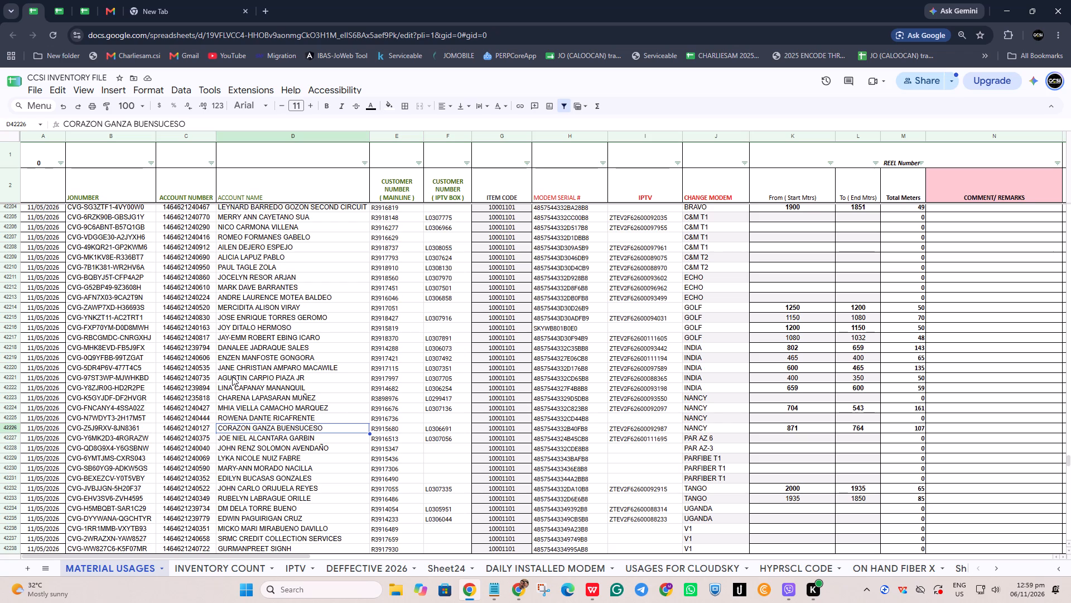
{"action": "key", "text": "Tab"}
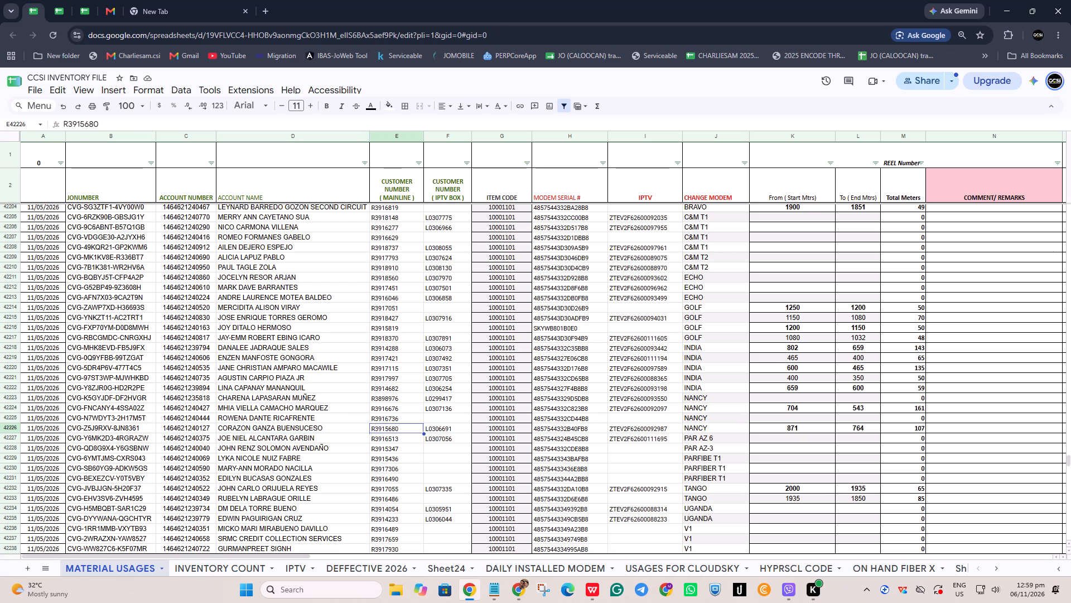
{"action": "key", "text": "Tab"}
{"action": "key", "text": "Tab"}
{"action": "key", "text": "Tab"}
{"action": "key", "text": "Tab"}
{"action": "key", "text": "Tab"}
{"action": "key", "text": "Tab"}
Recheck the account details of the NANCY installation in row 42225.
{"action": "key", "text": "Up"}
{"action": "key", "text": "Left"}
{"action": "key", "text": "Left"}
{"action": "key", "text": "Left"}
{"action": "key", "text": "Left"}
{"action": "key", "text": "Left"}
{"action": "key", "text": "Left"}
{"action": "key", "text": "Left"}
{"action": "key", "text": "Left"}
{"action": "key", "text": "Left"}
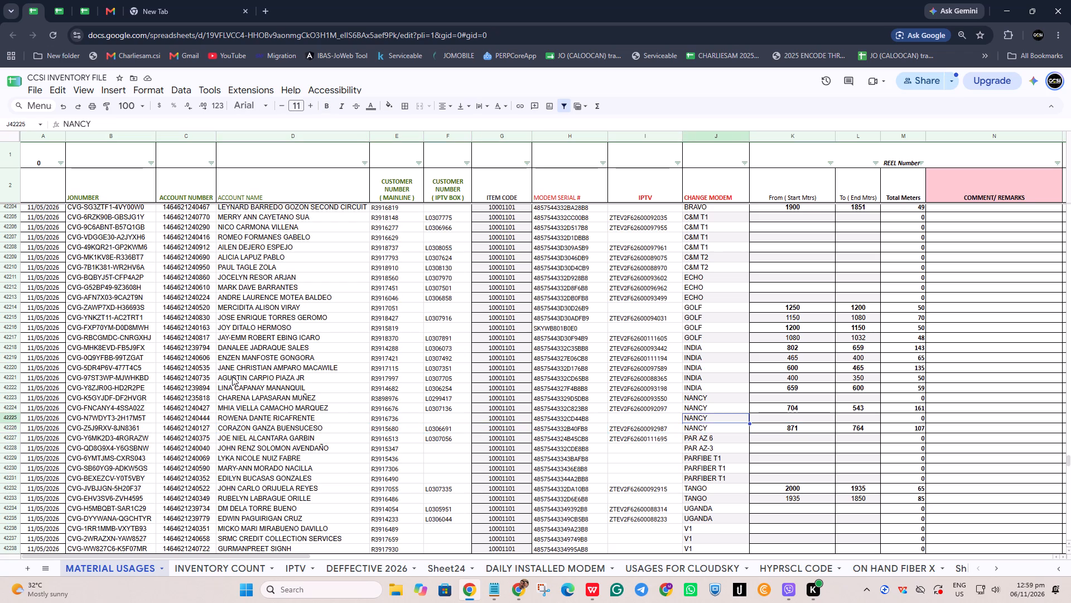
{"action": "key", "text": "Right"}
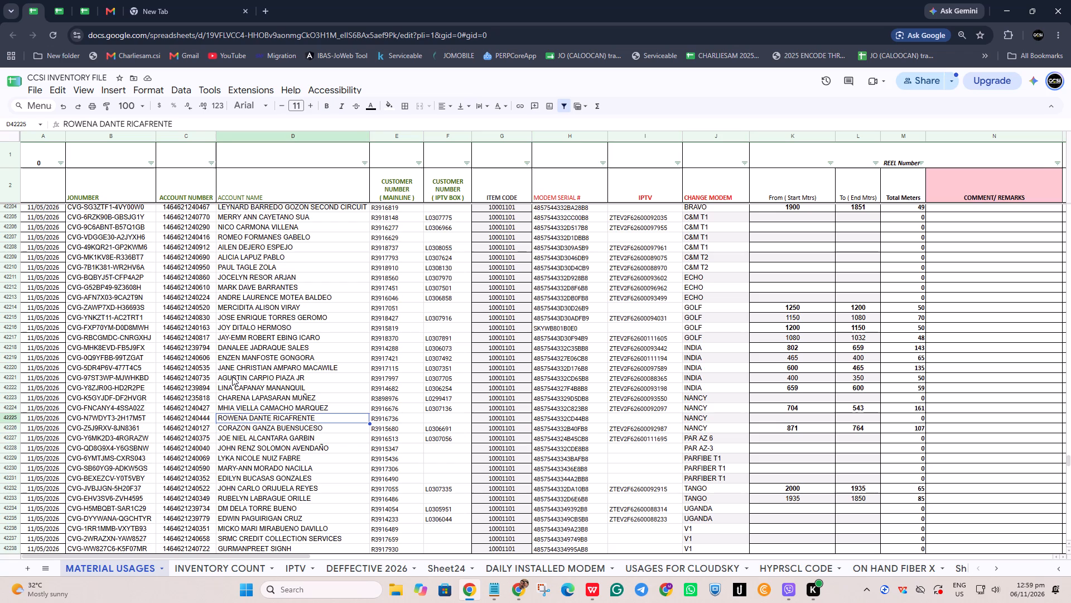
Enter start meter 1155, end meter 1062 and 1 core length 93 for the NANCY installation in row 42223.
{"action": "key", "text": "Up"}
{"action": "key", "text": "Up"}
{"action": "key", "text": "Tab"}
{"action": "key", "text": "Tab"}
{"action": "key", "text": "Tab"}
{"action": "key", "text": "Tab"}
{"action": "key", "text": "Tab"}
{"action": "key", "text": "Tab"}
{"action": "key", "text": "Tab"}
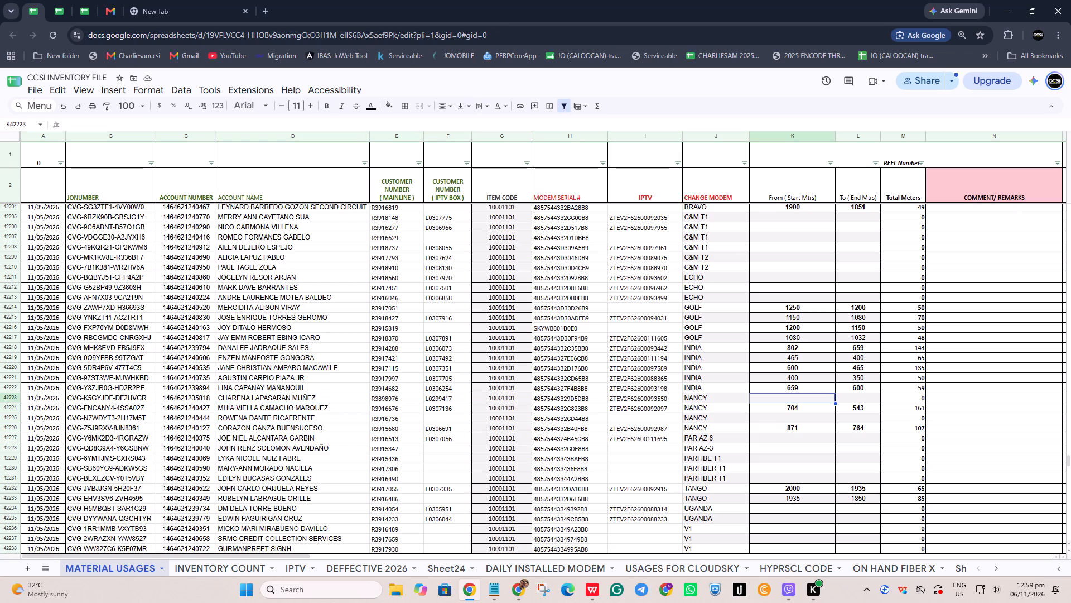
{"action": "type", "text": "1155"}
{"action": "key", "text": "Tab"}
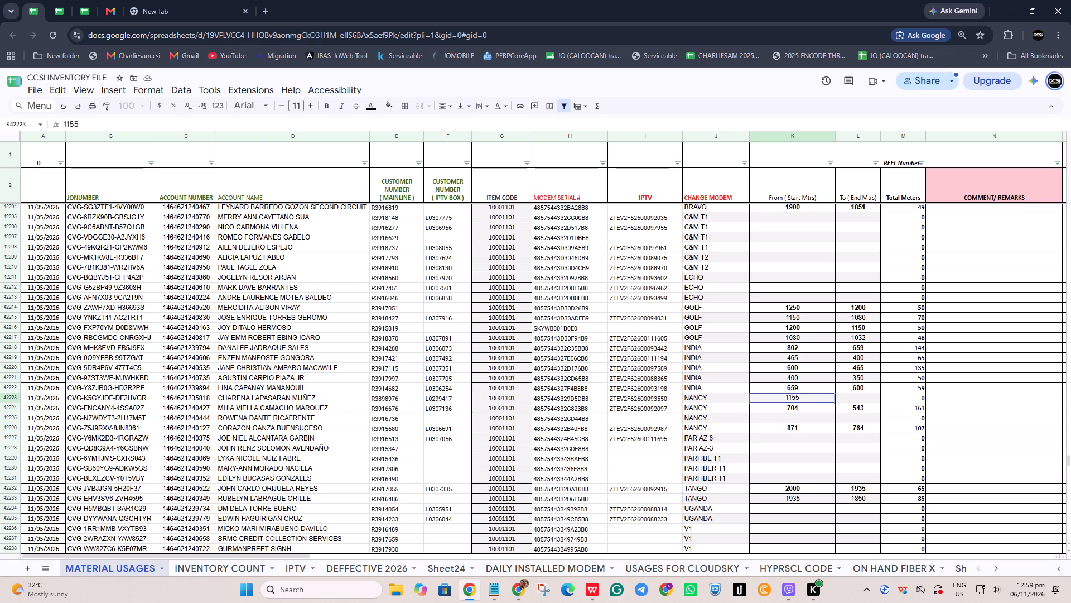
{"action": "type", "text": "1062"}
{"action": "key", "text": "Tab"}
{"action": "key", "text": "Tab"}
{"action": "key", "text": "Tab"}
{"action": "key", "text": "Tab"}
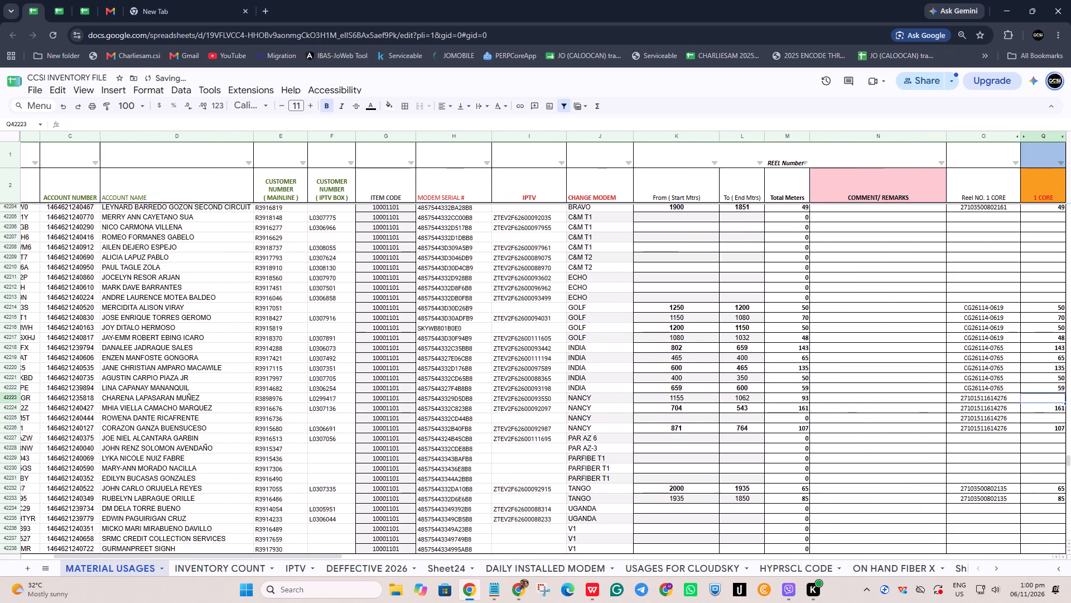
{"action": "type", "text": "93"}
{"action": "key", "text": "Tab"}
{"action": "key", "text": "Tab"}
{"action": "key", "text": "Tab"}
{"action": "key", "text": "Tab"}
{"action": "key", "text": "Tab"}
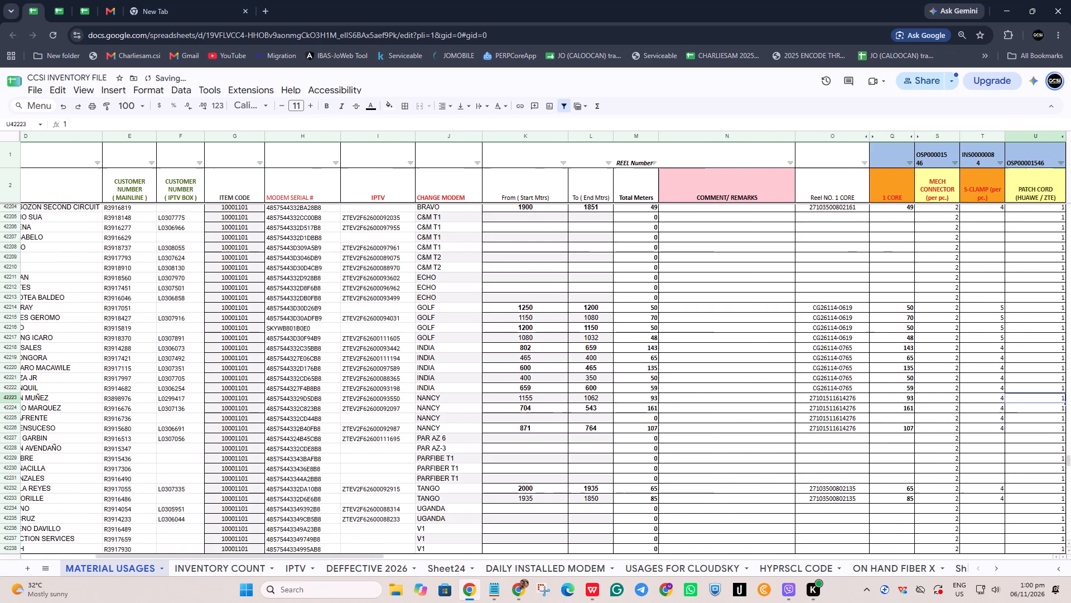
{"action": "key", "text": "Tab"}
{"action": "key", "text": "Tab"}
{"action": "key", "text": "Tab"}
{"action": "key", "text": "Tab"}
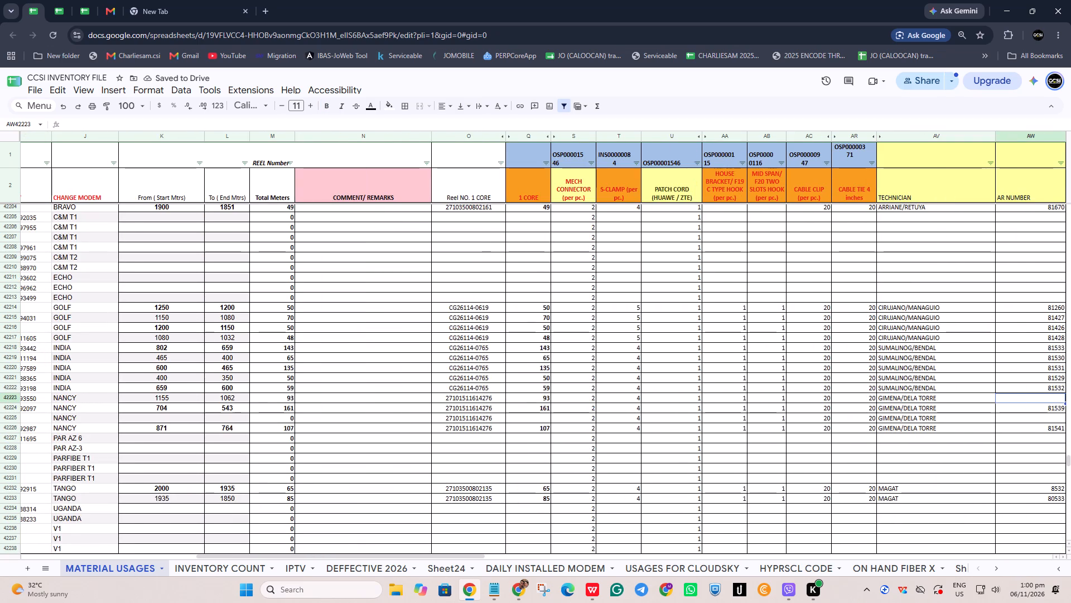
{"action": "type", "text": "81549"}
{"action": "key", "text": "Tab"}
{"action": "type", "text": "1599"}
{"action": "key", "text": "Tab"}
Recheck the date, job order and account number at the start of row 42223.
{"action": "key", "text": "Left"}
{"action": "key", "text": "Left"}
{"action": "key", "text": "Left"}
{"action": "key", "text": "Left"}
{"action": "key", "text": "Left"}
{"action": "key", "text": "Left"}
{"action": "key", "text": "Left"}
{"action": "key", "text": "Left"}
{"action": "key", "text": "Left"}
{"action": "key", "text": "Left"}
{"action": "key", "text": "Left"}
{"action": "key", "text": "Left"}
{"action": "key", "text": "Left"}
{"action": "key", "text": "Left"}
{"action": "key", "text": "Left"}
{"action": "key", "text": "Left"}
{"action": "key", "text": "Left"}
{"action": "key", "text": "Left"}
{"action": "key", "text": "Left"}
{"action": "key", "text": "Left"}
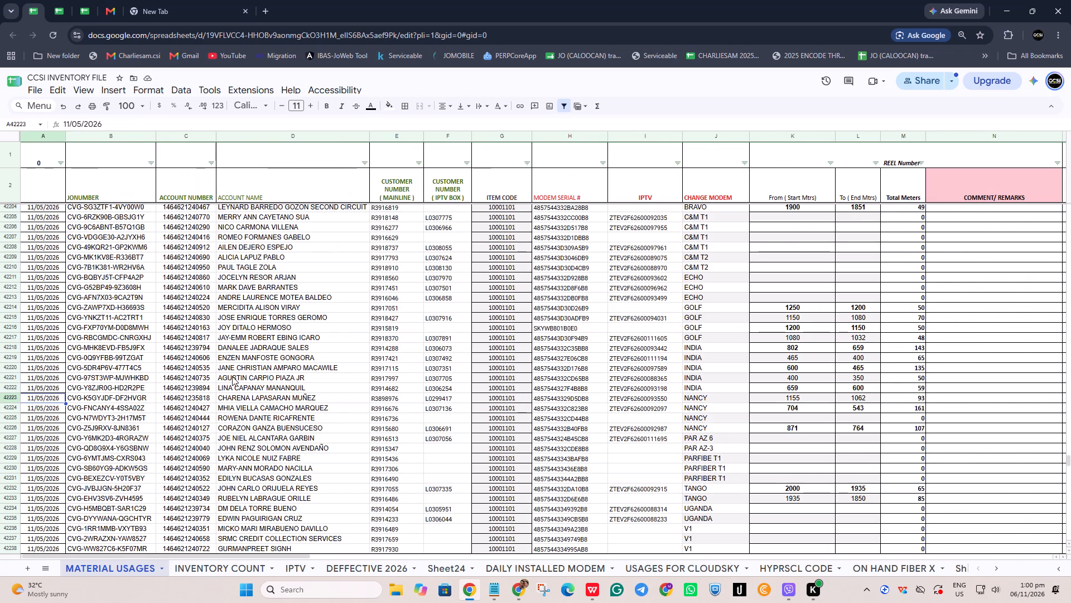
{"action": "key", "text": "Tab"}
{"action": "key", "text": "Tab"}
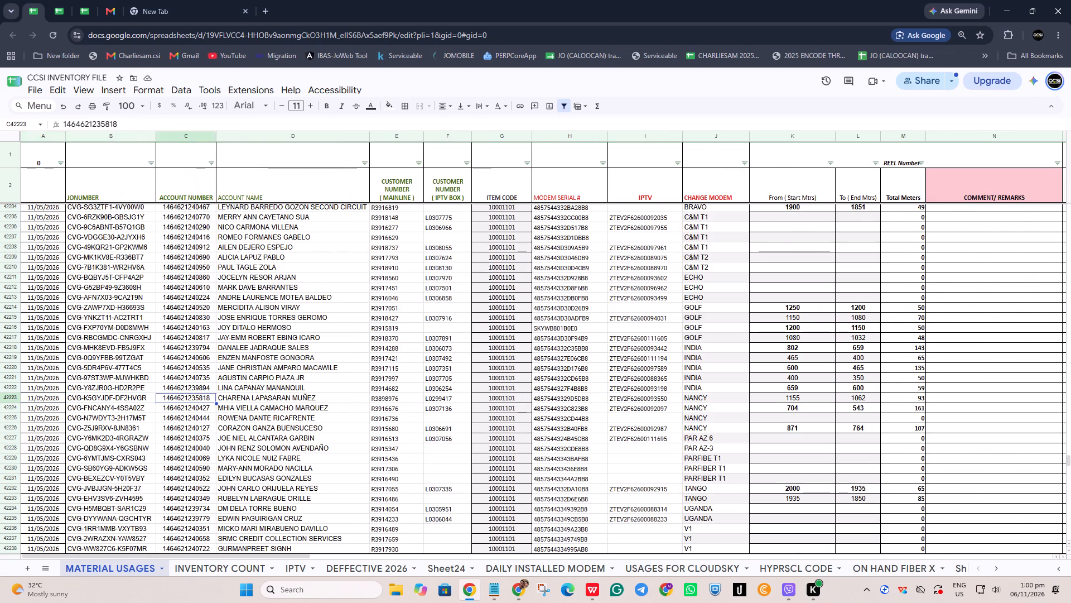
Enter start meter 1062, end meter 871 and 1 core length 191 for the NANCY installation in row 42225.
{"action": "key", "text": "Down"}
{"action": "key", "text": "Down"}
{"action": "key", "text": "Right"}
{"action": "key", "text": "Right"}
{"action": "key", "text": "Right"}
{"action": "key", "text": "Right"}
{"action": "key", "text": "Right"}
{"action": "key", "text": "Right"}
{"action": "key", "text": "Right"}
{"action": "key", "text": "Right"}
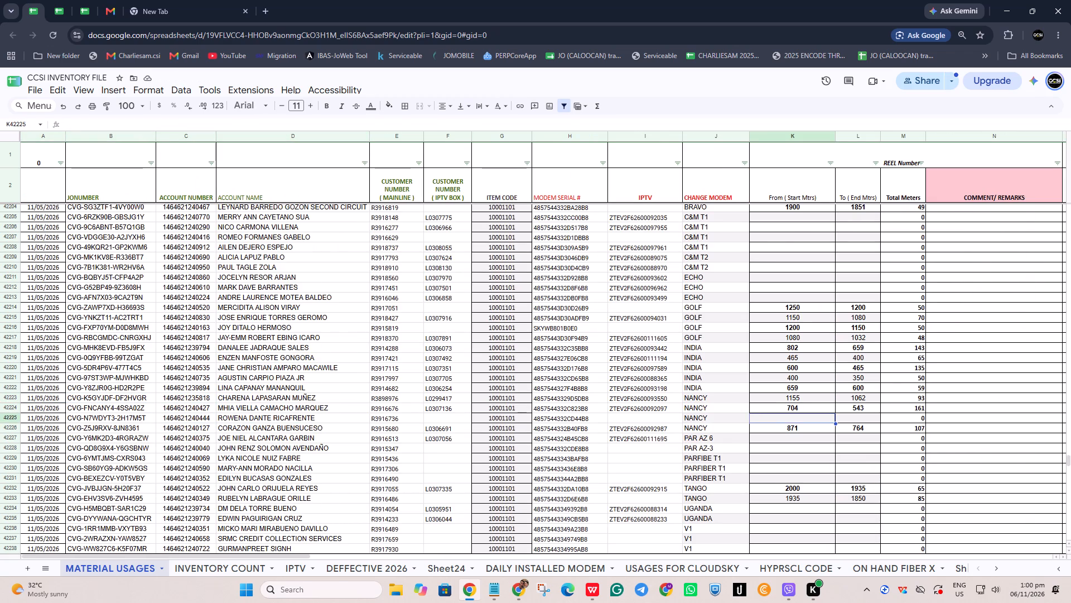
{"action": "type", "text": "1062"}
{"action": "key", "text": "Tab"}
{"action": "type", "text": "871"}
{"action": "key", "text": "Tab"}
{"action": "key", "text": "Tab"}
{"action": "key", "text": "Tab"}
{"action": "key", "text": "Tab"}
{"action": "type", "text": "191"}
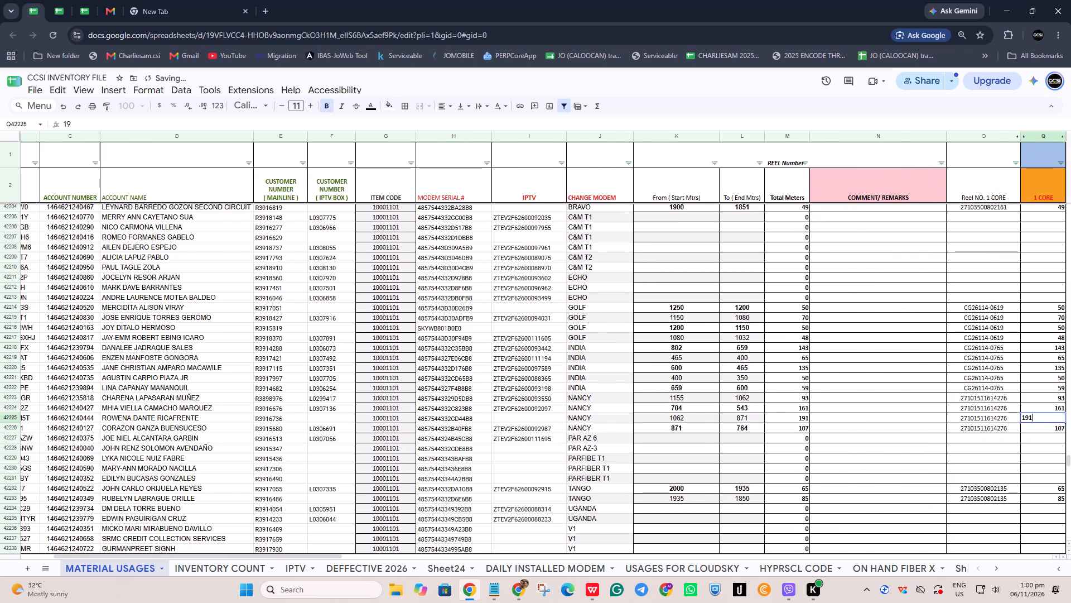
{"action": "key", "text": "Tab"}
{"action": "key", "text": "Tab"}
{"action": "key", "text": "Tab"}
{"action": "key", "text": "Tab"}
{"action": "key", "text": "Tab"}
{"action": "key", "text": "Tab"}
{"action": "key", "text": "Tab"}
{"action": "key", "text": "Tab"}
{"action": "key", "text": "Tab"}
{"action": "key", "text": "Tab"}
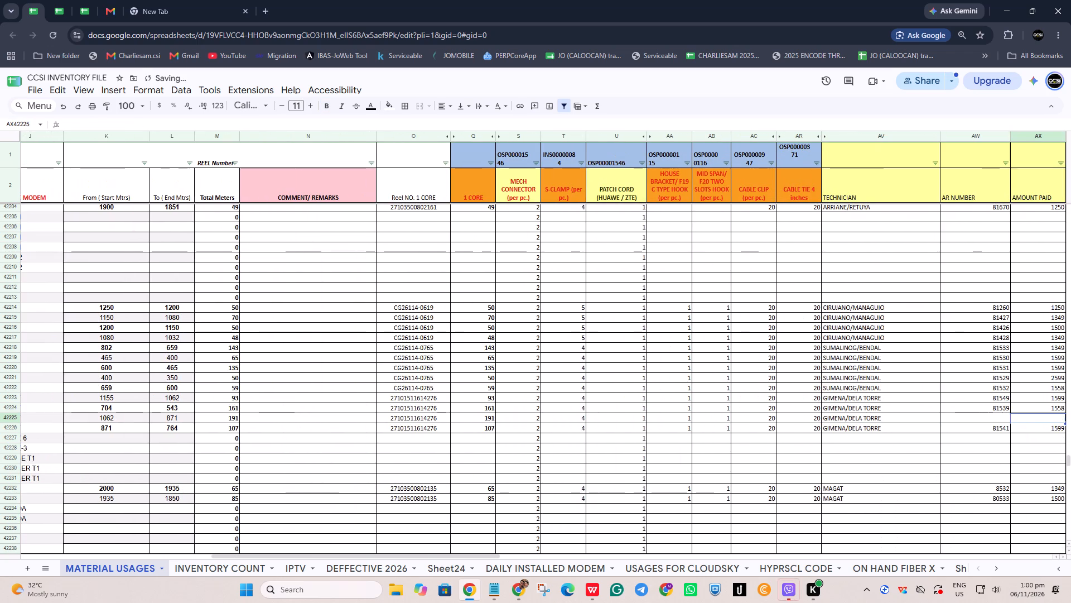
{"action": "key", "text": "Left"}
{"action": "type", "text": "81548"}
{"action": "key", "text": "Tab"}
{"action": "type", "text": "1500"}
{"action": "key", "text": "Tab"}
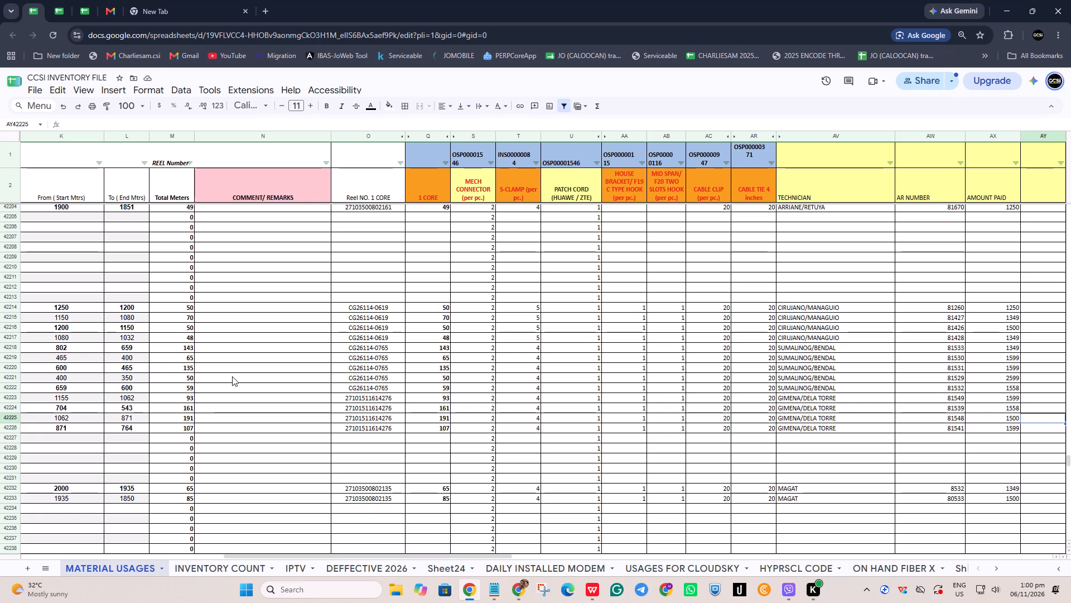
Recheck the job order, account and mainline customer number details at the start of row 42225.
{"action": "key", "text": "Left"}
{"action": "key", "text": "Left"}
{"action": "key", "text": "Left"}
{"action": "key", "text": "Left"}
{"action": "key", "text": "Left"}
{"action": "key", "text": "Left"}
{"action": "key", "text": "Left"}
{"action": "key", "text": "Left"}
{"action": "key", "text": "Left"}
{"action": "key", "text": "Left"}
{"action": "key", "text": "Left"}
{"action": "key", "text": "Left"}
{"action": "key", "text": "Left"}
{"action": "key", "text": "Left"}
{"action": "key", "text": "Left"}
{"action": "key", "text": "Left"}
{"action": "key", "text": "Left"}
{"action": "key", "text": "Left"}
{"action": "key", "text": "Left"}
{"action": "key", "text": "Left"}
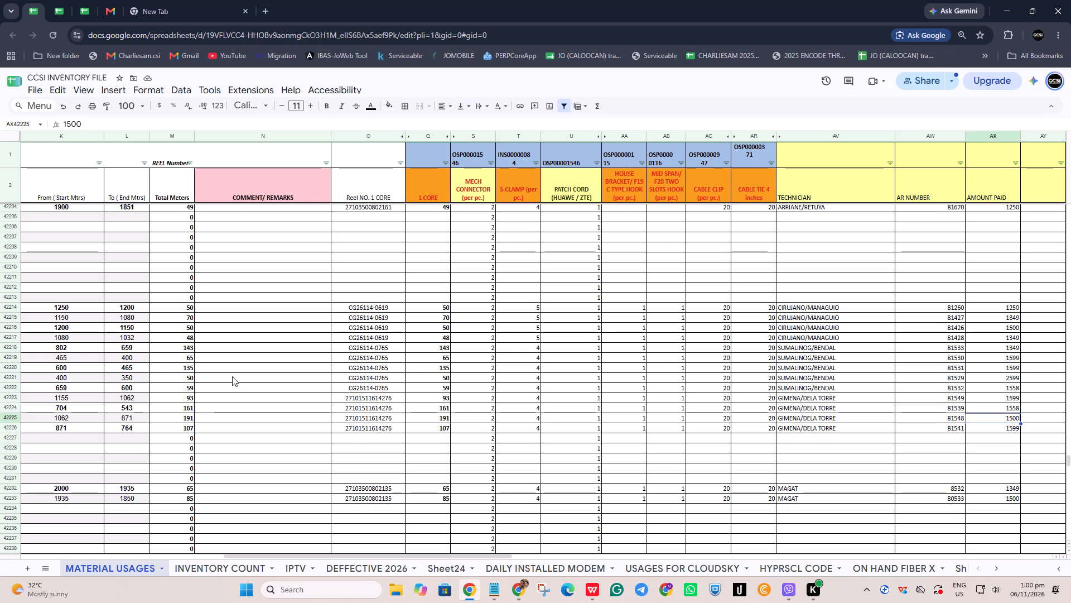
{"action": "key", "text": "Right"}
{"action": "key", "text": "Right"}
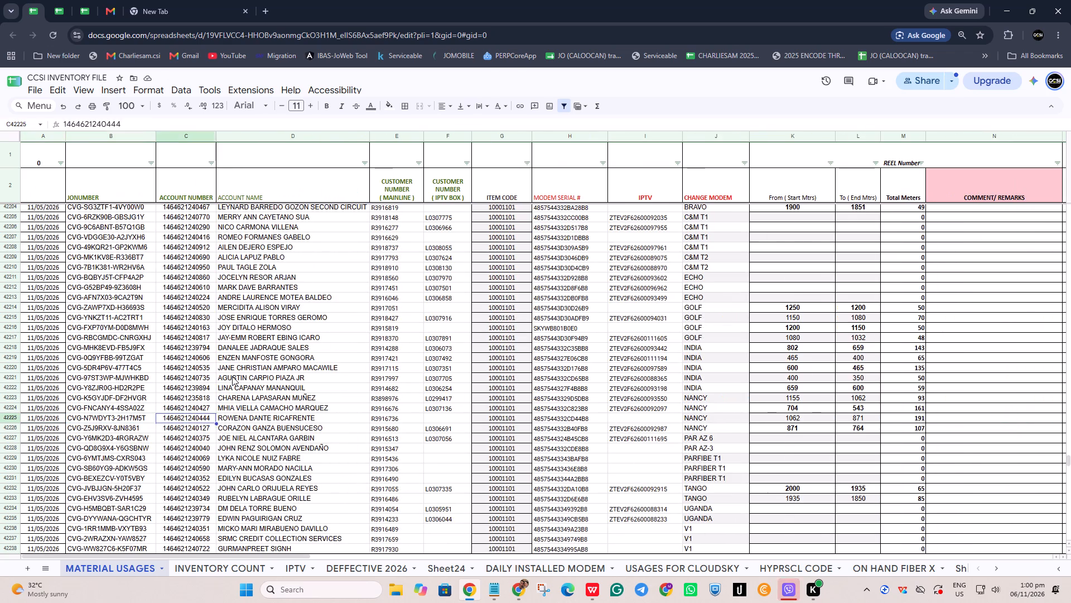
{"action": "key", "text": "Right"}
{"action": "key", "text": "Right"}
Switch to Flashscore to check the live basketball score, and return to the inventory spreadsheet.
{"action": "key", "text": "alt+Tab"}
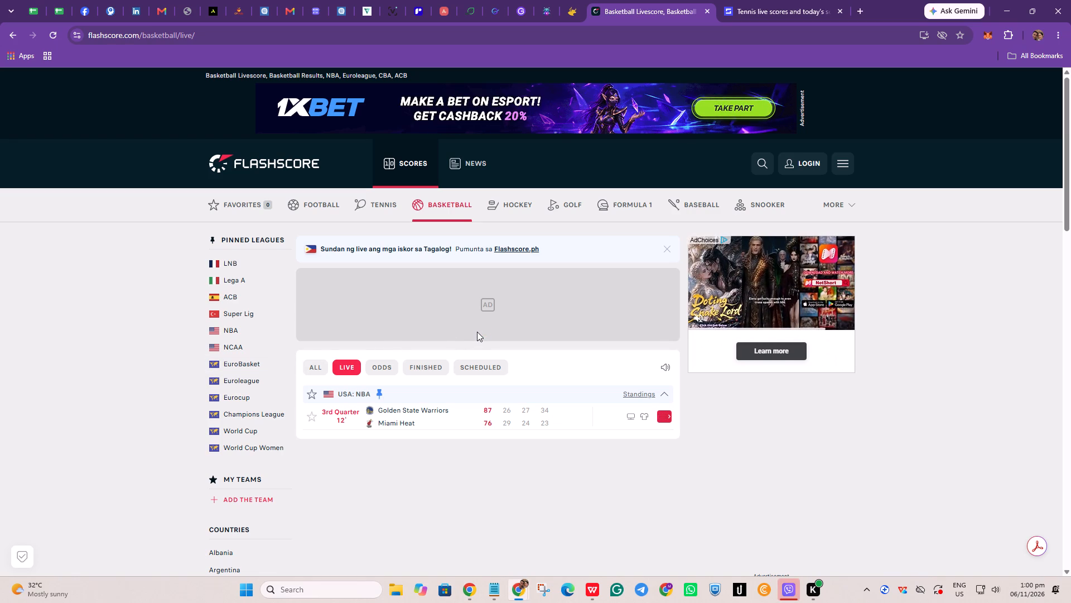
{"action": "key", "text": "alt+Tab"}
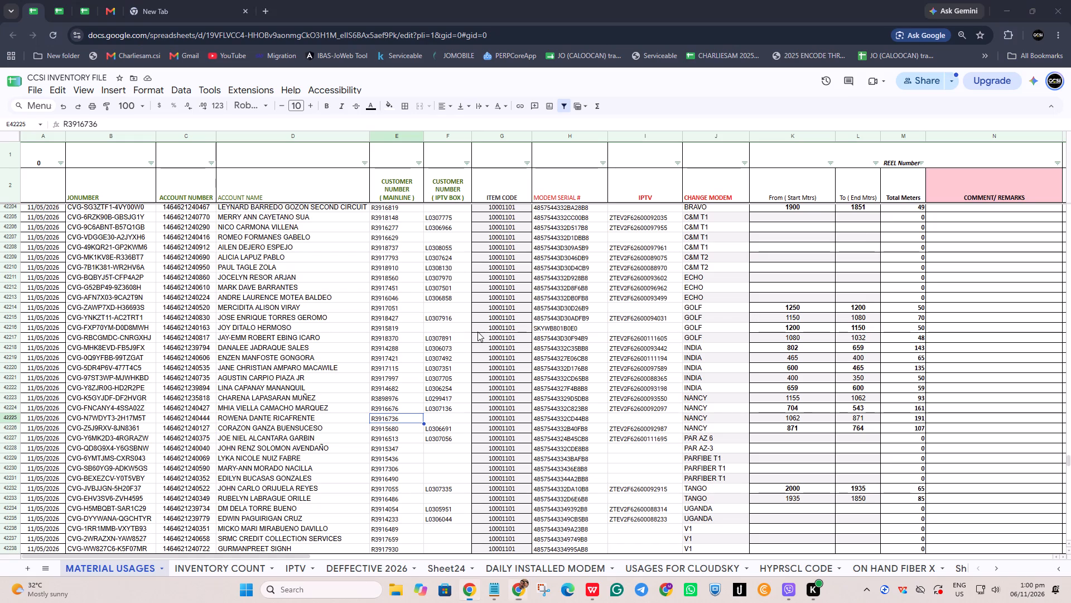
Review row 42225 from its modem serial through the team and start and end meters.
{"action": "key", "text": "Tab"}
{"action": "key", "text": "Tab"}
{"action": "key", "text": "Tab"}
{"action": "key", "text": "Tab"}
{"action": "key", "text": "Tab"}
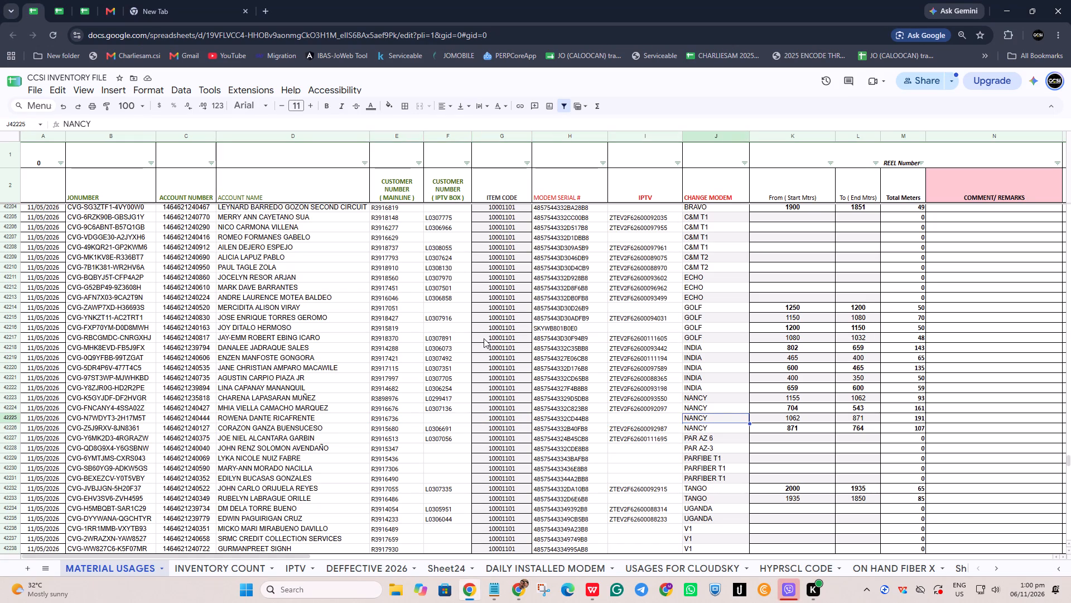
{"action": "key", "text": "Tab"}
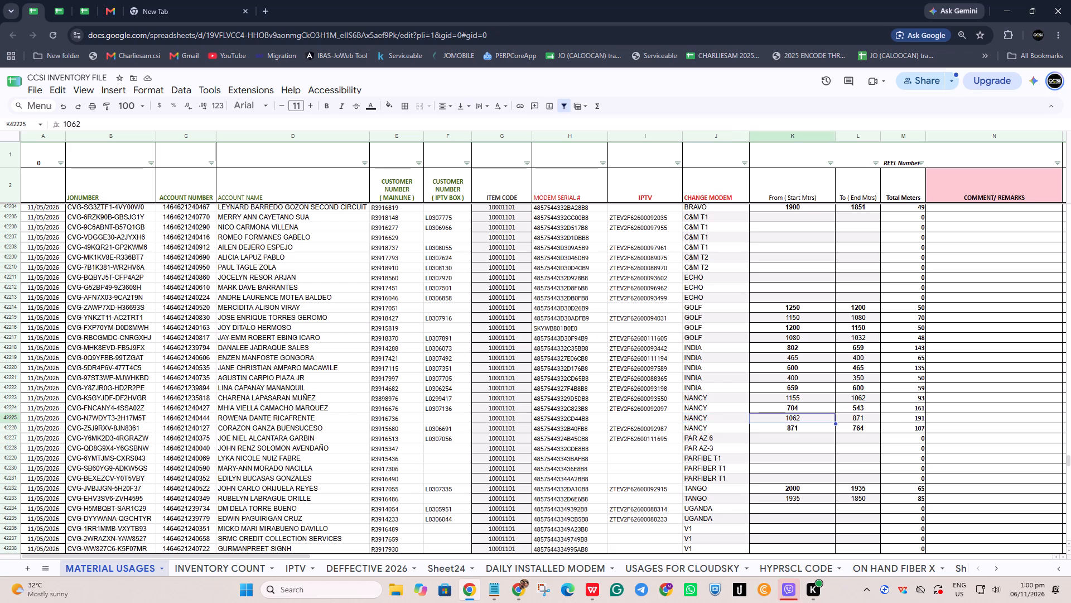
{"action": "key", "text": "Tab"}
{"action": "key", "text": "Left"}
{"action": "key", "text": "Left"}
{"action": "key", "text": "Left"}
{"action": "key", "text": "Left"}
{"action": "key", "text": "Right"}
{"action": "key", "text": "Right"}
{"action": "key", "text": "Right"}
Look through the start meter column across the 11/04/2026 and 11/05/2026 installations.
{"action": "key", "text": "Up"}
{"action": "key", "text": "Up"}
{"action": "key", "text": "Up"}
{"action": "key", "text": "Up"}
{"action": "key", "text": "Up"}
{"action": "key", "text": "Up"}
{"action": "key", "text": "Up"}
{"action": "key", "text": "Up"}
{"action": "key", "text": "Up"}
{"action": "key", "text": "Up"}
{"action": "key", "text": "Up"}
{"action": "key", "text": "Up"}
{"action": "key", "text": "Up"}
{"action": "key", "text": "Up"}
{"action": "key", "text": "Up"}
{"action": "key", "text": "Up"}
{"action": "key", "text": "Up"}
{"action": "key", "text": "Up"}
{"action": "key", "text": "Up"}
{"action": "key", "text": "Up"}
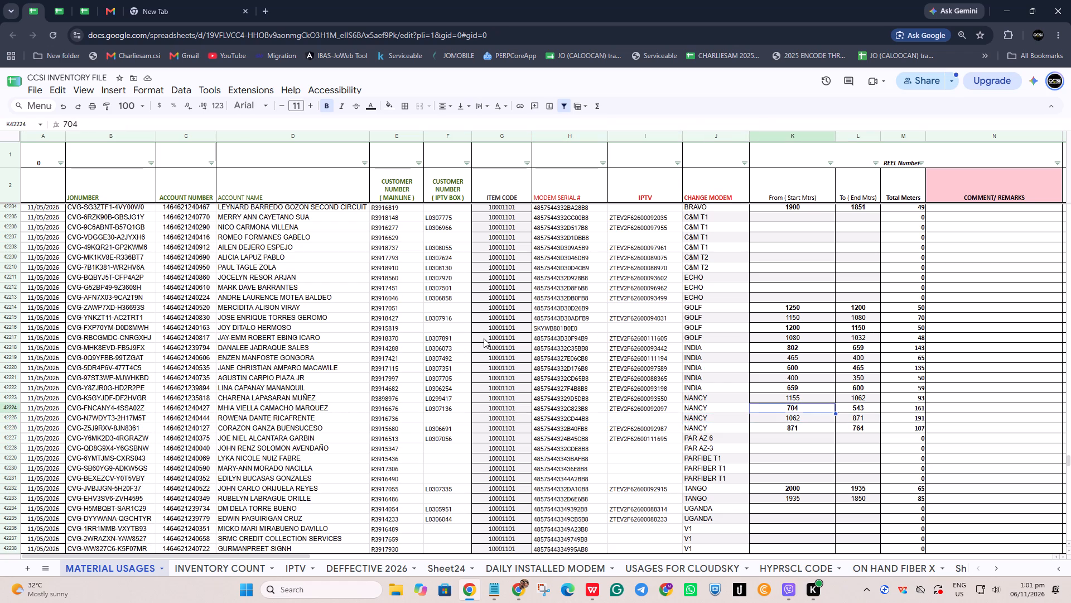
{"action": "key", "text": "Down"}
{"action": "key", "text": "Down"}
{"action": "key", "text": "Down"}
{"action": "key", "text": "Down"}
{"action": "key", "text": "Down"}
{"action": "key", "text": "Down"}
{"action": "key", "text": "Down"}
{"action": "key", "text": "Down"}
{"action": "key", "text": "Down"}
{"action": "key", "text": "Down"}
{"action": "key", "text": "Down"}
{"action": "key", "text": "Down"}
{"action": "key", "text": "Down"}
{"action": "key", "text": "Down"}
{"action": "key", "text": "Down"}
{"action": "key", "text": "Down"}
{"action": "key", "text": "Down"}
{"action": "key", "text": "Down"}
{"action": "key", "text": "Down"}
{"action": "key", "text": "Down"}
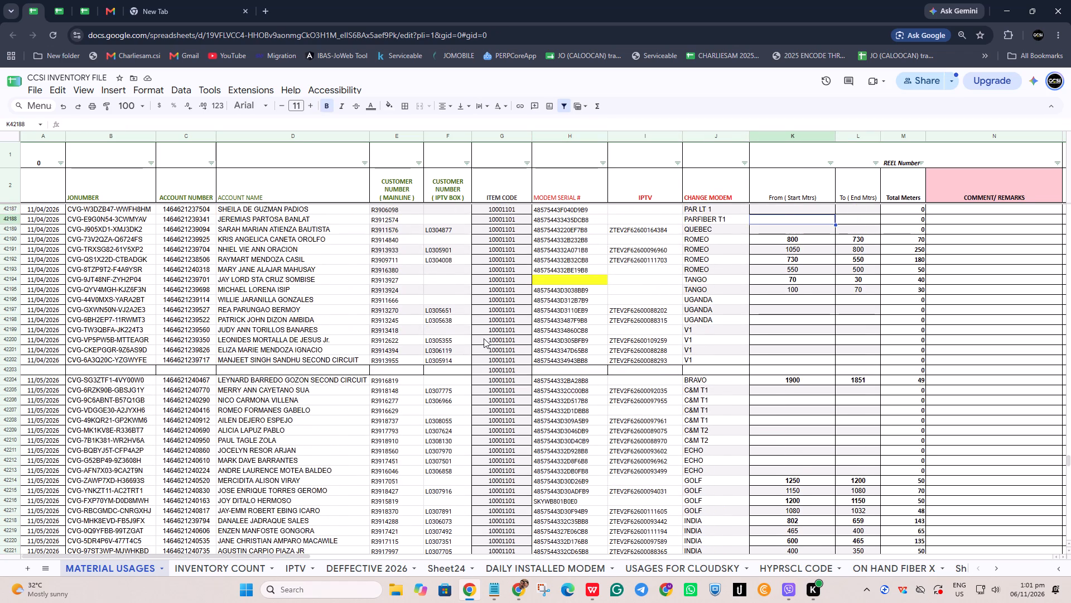
In row 42213, the 11/05/2026 ECHO installation, enter start meter 2000 and begin the end meter with 18.
{"action": "key", "text": "Left"}
{"action": "key", "text": "Left"}
{"action": "key", "text": "Left"}
{"action": "key", "text": "Left"}
{"action": "key", "text": "Left"}
{"action": "key", "text": "Left"}
{"action": "key", "text": "Left"}
{"action": "key", "text": "Left"}
{"action": "key", "text": "Left"}
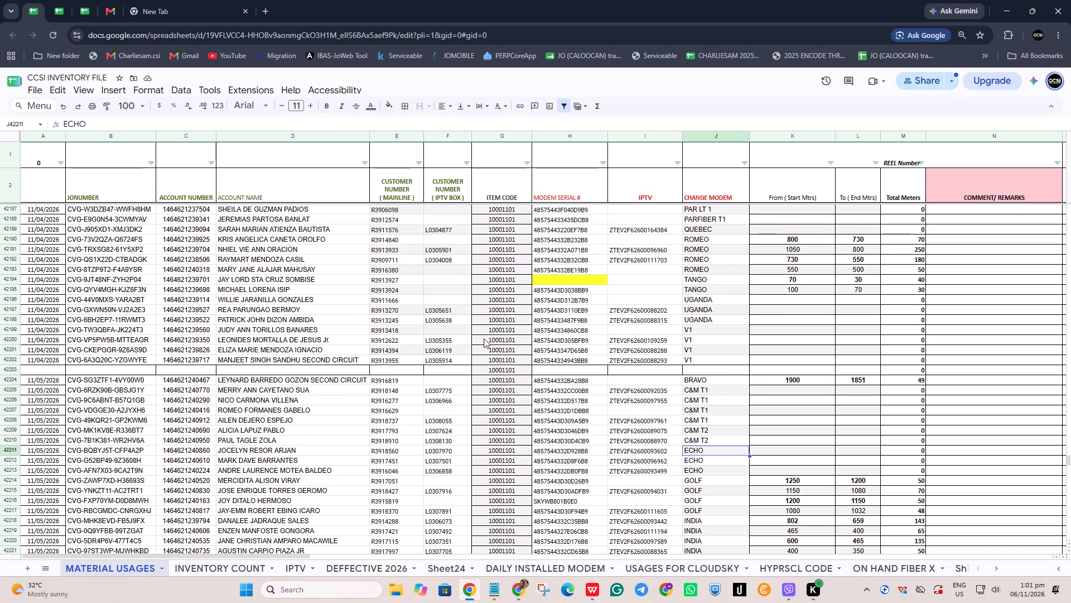
{"action": "key", "text": "Right"}
{"action": "key", "text": "Right"}
{"action": "key", "text": "Right"}
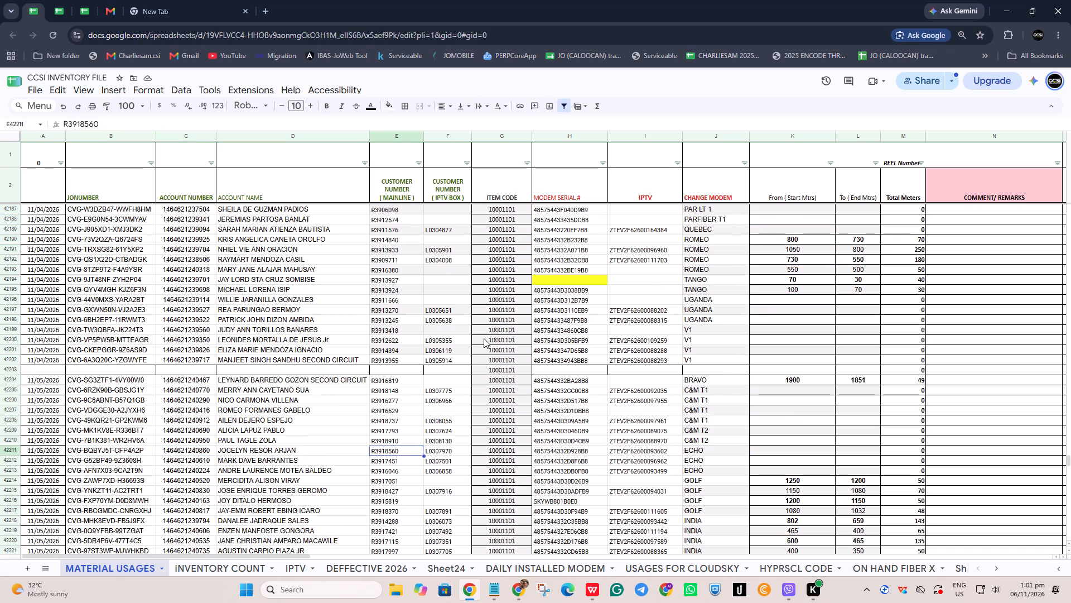
{"action": "key", "text": "Left"}
{"action": "key", "text": "Down"}
{"action": "key", "text": "Down"}
{"action": "key", "text": "Tab"}
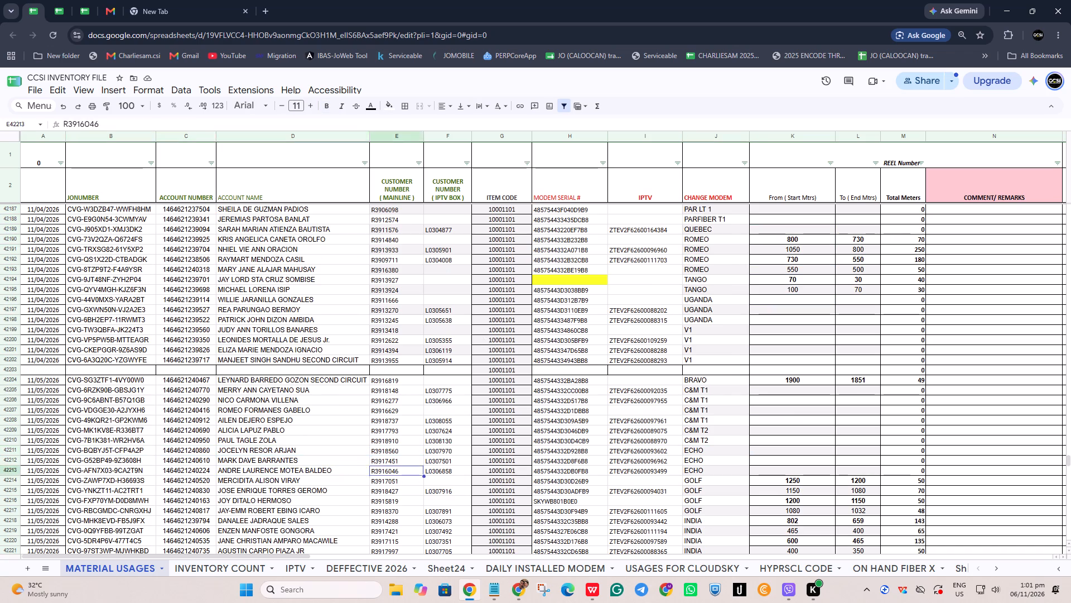
{"action": "key", "text": "Tab"}
{"action": "key", "text": "Tab"}
{"action": "key", "text": "Tab"}
{"action": "key", "text": "Tab"}
{"action": "key", "text": "Tab"}
{"action": "key", "text": "Tab"}
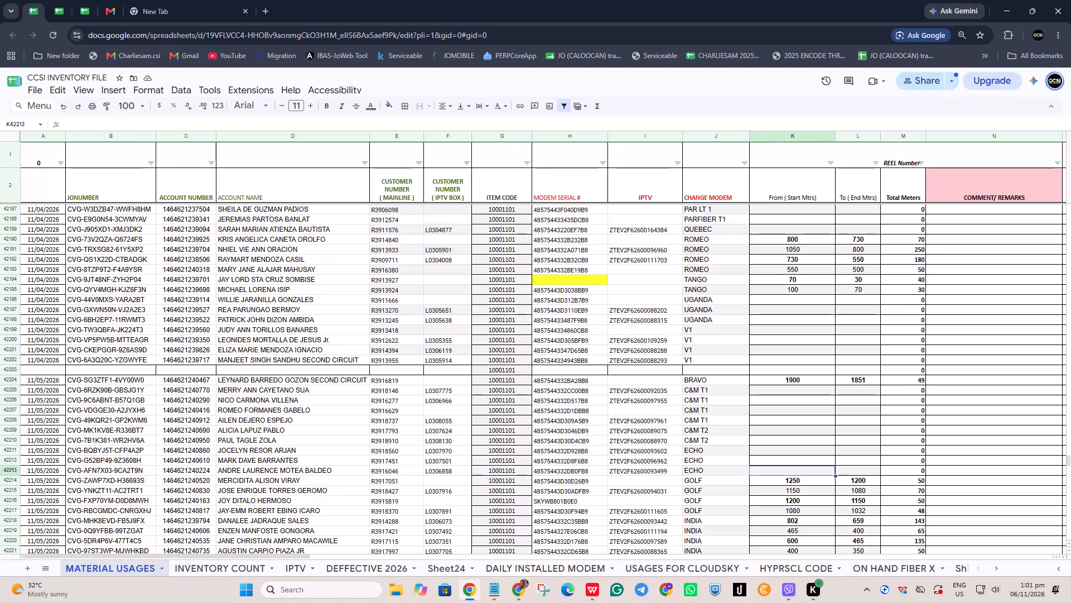
{"action": "type", "text": "2000"}
{"action": "key", "text": "Tab"}
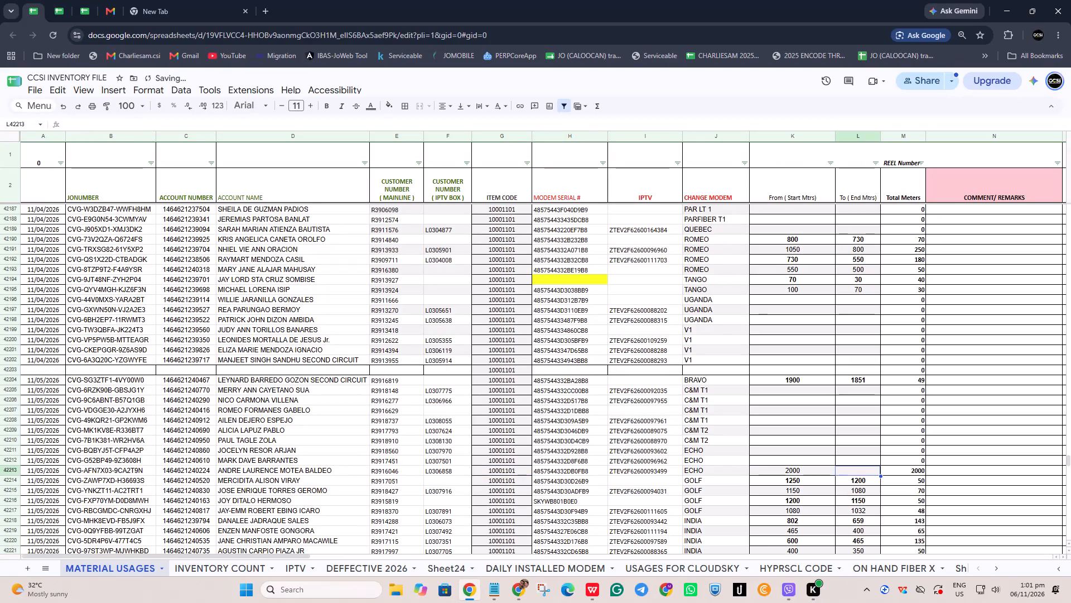
{"action": "key", "text": "1"}
{"action": "type", "text": "8"}
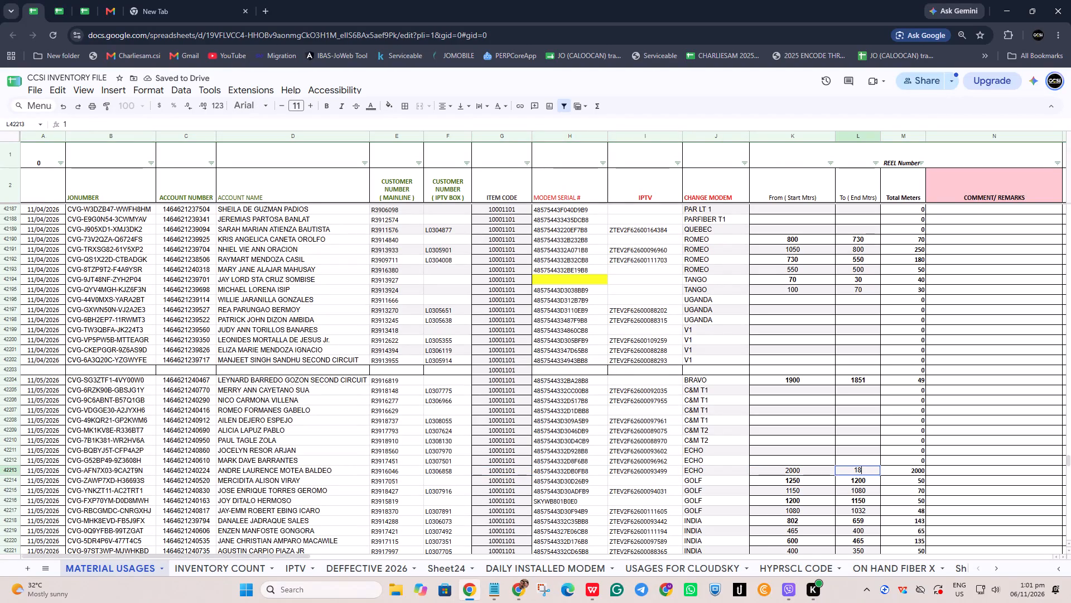
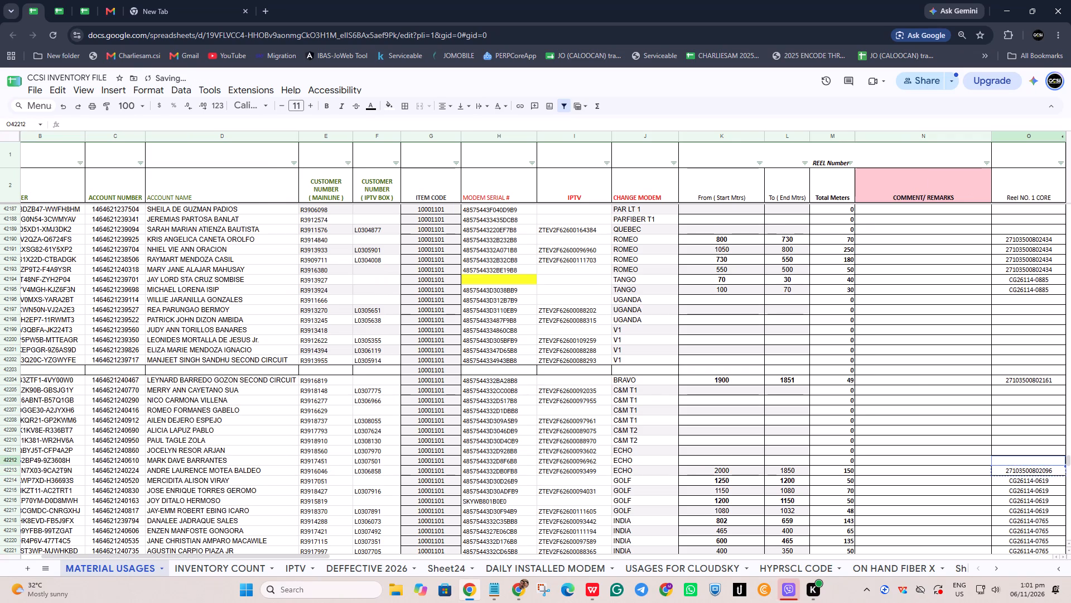
{"action": "key", "text": "Up"}
{"action": "key", "text": "ctrl+v"}
{"action": "key", "text": "Left"}
{"action": "key", "text": "Left"}
{"action": "key", "text": "Left"}
{"action": "key", "text": "Left"}
{"action": "key", "text": "Left"}
{"action": "key", "text": "Left"}
{"action": "key", "text": "Left"}
{"action": "key", "text": "Left"}
{"action": "key", "text": "Left"}
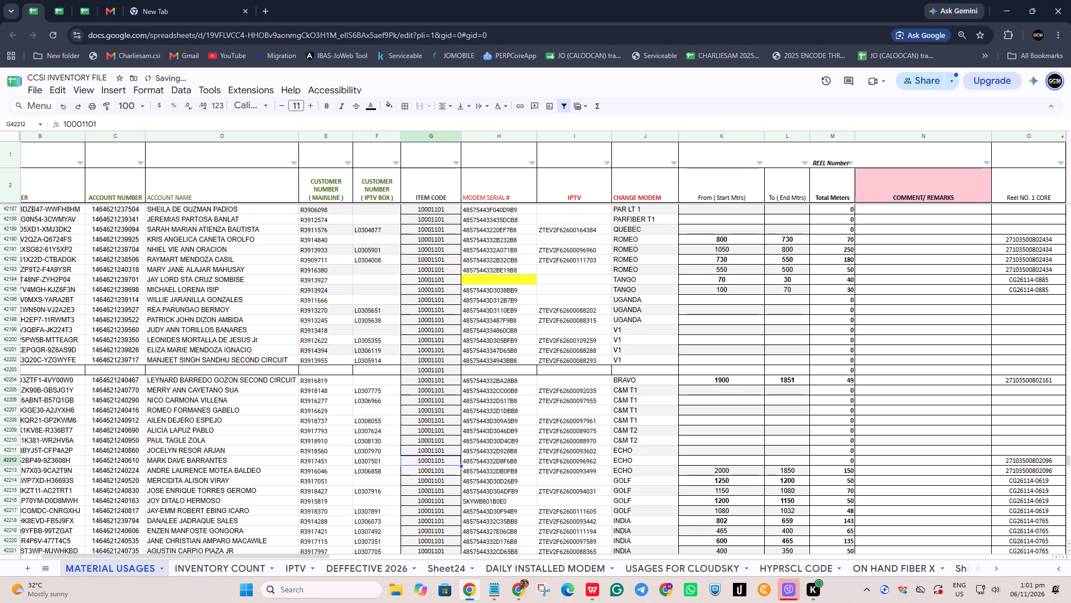
{"action": "key", "text": "Right"}
{"action": "key", "text": "Right"}
{"action": "key", "text": "Right"}
{"action": "key", "text": "Right"}
{"action": "key", "text": "Right"}
{"action": "key", "text": "Right"}
{"action": "key", "text": "Right"}
{"action": "key", "text": "Right"}
{"action": "key", "text": "Right"}
{"action": "key", "text": "Up"}
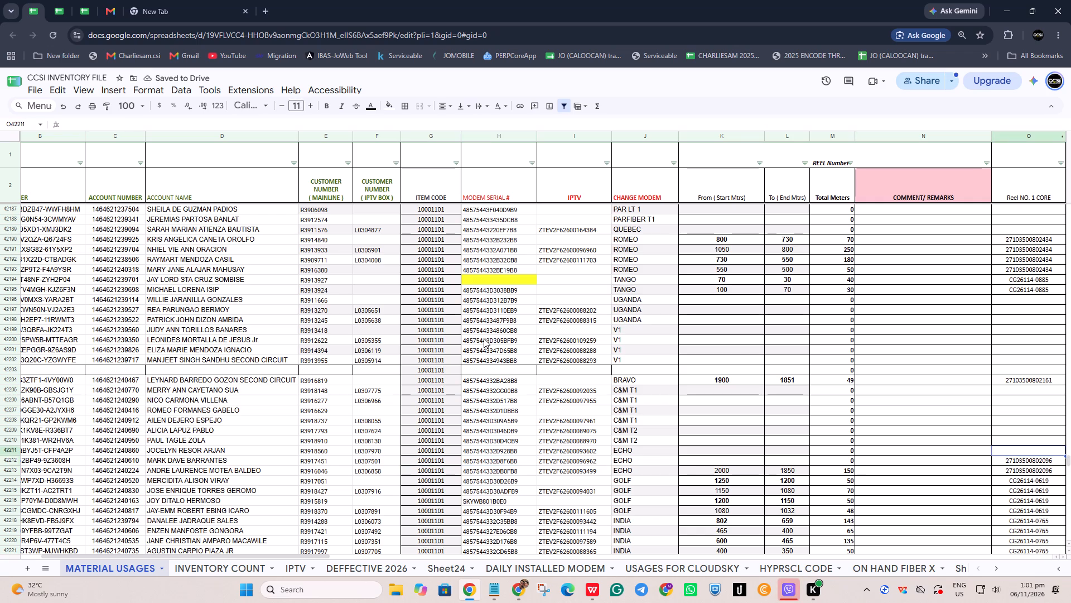
{"action": "key", "text": "ctrl+v"}
Enter 150 as the 1 CORE quantity for ECHO row 42213.
{"action": "key", "text": "Down"}
{"action": "key", "text": "Down"}
{"action": "key", "text": "Tab"}
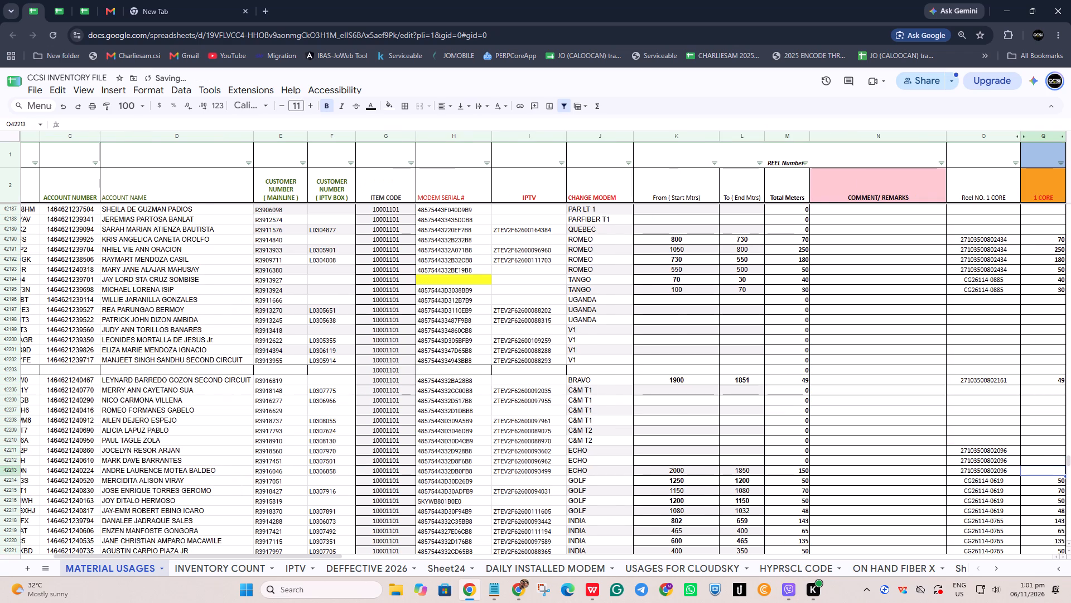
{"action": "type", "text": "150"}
Set S-clamp to 4 for ECHO rows 42211 to 42213 and patch cord to 1 for rows 42211 and 42212.
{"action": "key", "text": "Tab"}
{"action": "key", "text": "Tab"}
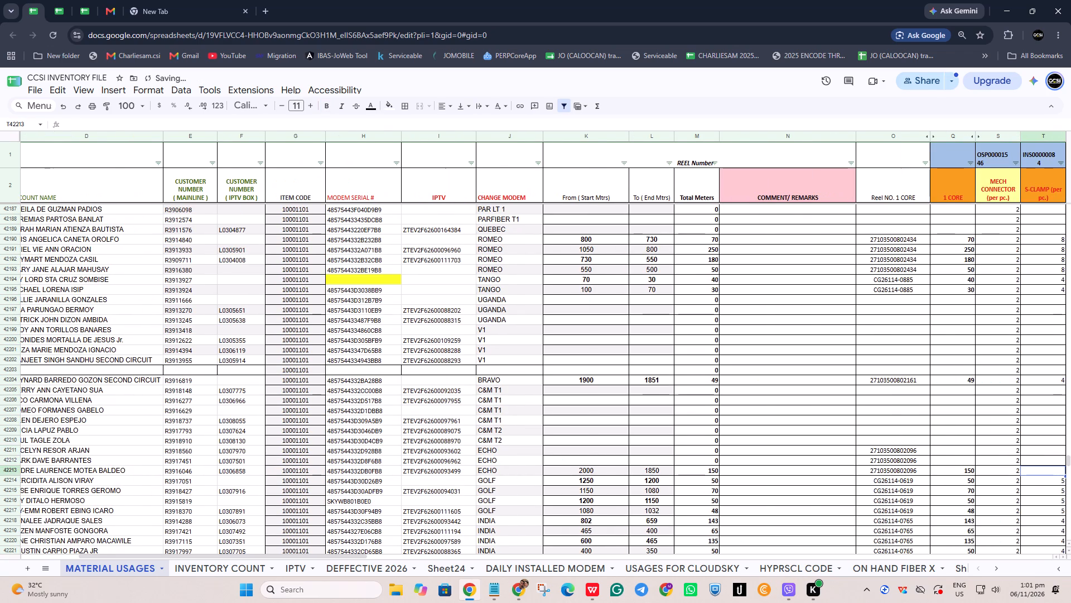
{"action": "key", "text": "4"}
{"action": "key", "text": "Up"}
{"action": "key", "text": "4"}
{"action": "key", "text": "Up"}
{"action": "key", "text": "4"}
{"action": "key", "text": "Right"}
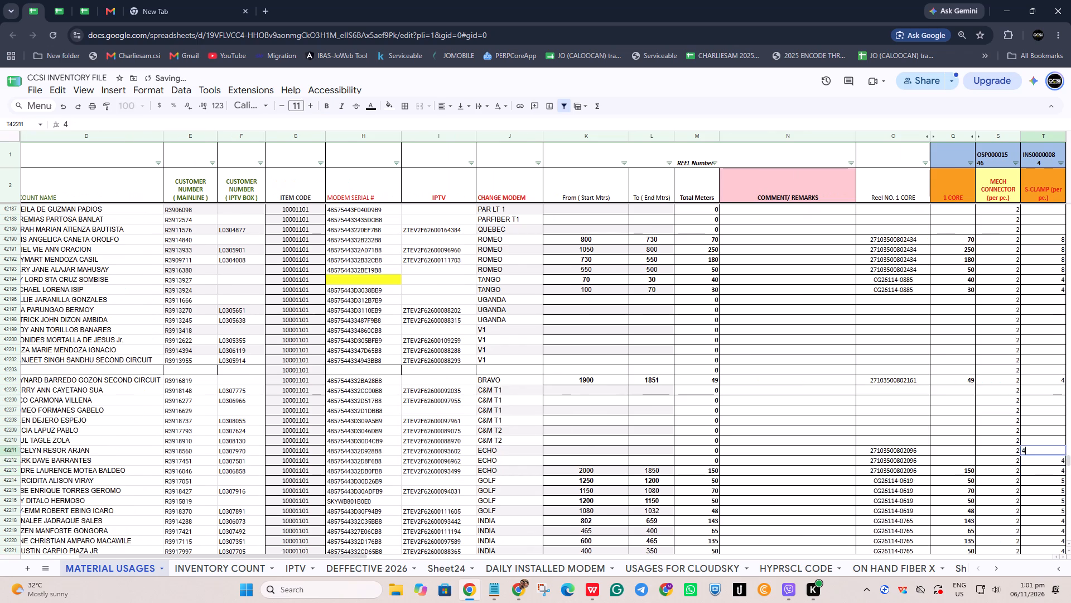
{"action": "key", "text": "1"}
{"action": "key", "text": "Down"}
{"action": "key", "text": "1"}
Enter 1 house bracket and 1 mid-span hook for each of the ECHO rows 42211 to 42213.
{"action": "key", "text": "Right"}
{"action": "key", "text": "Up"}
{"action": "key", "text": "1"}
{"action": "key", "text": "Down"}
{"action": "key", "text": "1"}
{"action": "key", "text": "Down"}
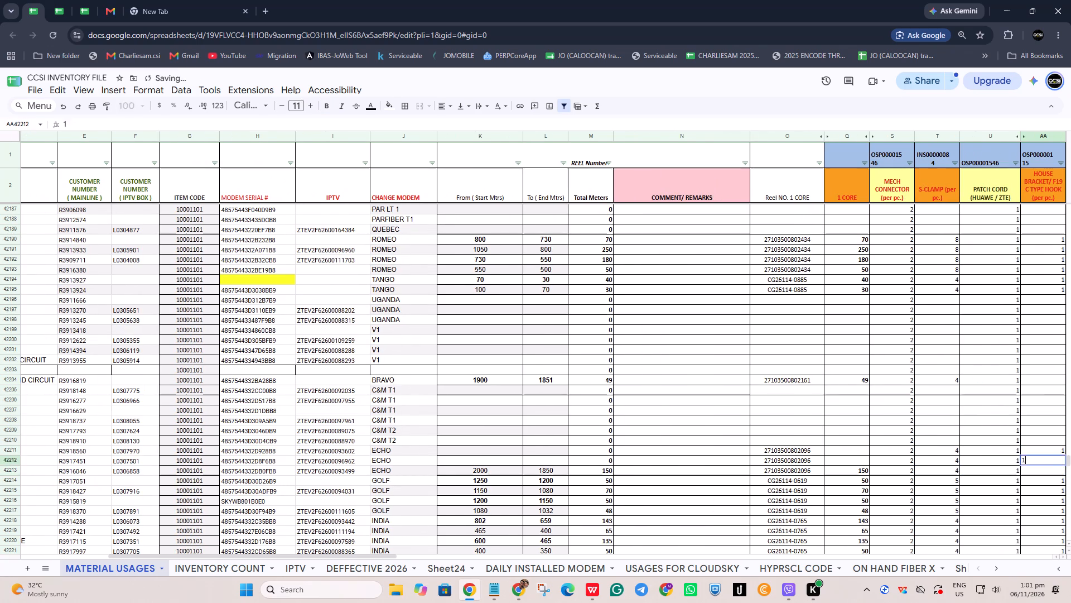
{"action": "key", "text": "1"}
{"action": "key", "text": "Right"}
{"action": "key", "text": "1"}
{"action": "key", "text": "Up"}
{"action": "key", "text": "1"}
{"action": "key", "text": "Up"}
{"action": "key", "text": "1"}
Enter 20 cable clips and 20 four-inch cable ties for each of the ECHO rows 42211 to 42213.
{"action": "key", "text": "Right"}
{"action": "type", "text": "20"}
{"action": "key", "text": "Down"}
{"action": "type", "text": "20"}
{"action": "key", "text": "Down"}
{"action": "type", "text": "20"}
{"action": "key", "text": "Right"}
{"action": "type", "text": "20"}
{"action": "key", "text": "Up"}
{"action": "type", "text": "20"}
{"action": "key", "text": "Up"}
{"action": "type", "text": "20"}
Enter ISAGUNDE/CUEVA as the technician for ECHO row 42211.
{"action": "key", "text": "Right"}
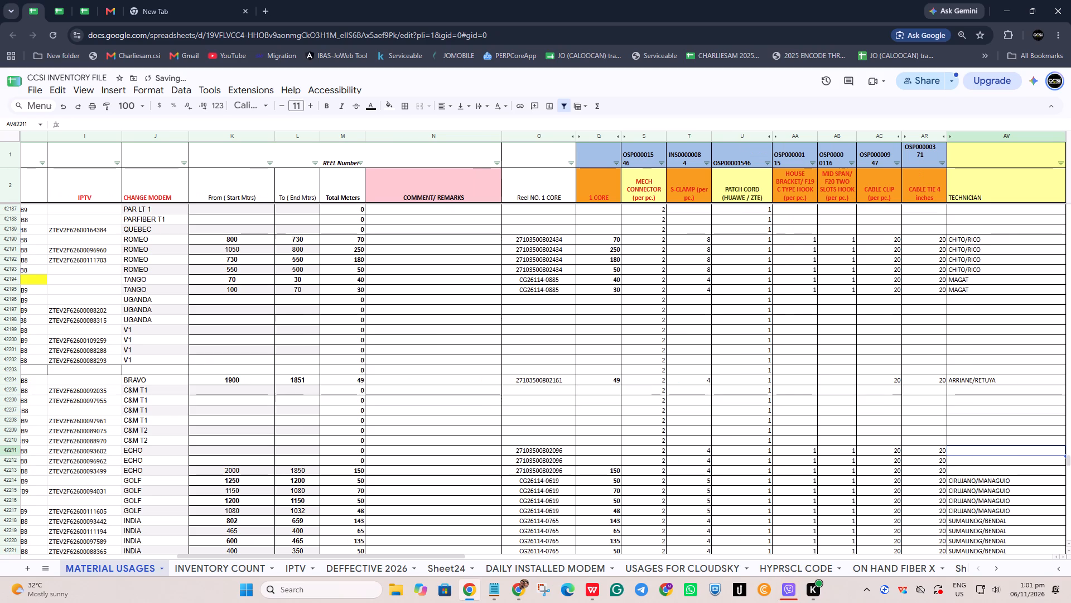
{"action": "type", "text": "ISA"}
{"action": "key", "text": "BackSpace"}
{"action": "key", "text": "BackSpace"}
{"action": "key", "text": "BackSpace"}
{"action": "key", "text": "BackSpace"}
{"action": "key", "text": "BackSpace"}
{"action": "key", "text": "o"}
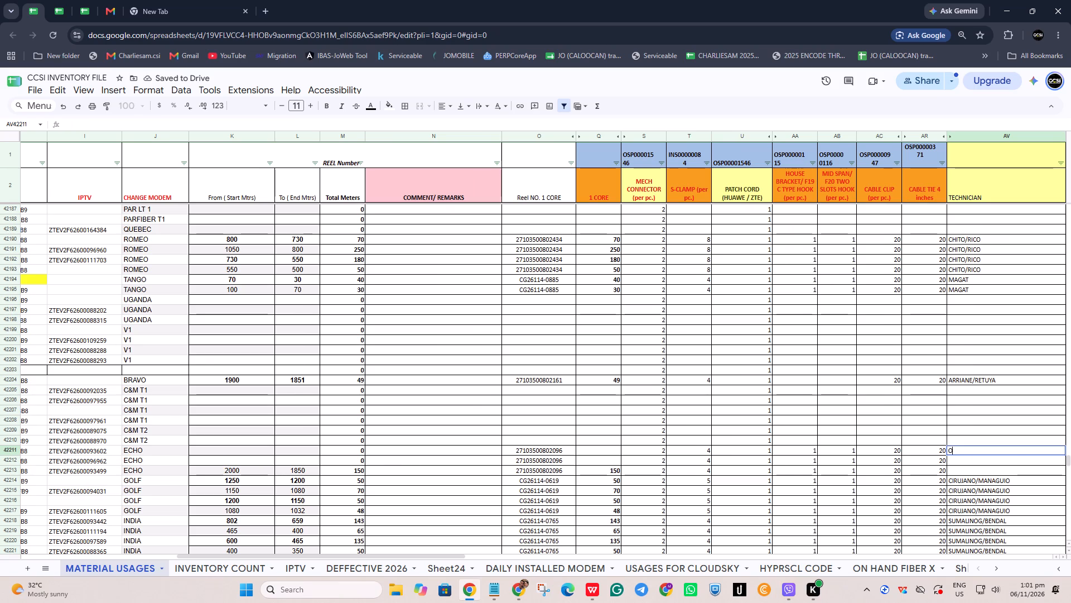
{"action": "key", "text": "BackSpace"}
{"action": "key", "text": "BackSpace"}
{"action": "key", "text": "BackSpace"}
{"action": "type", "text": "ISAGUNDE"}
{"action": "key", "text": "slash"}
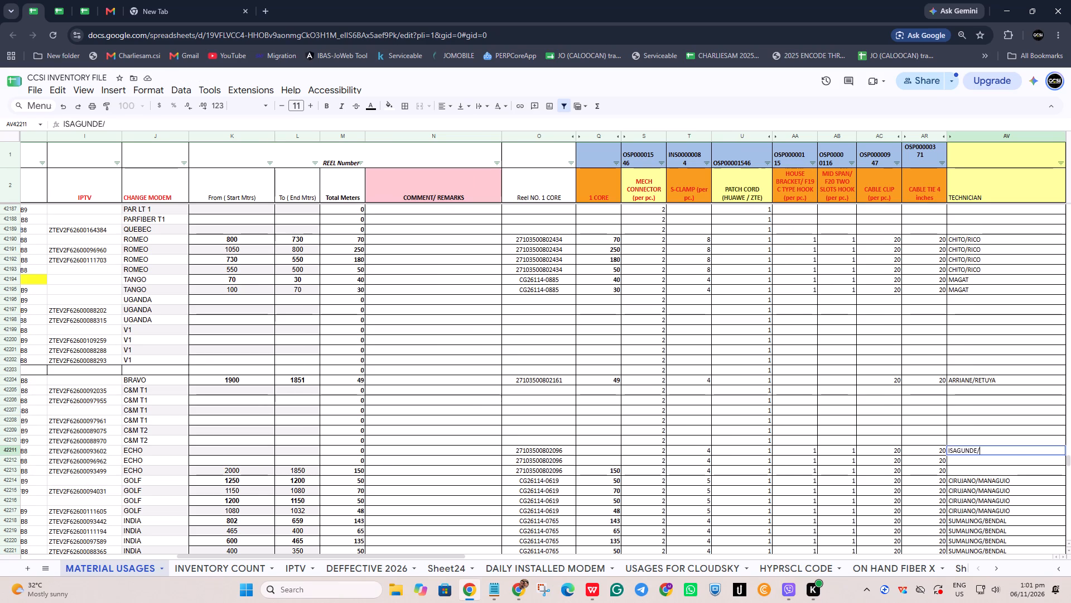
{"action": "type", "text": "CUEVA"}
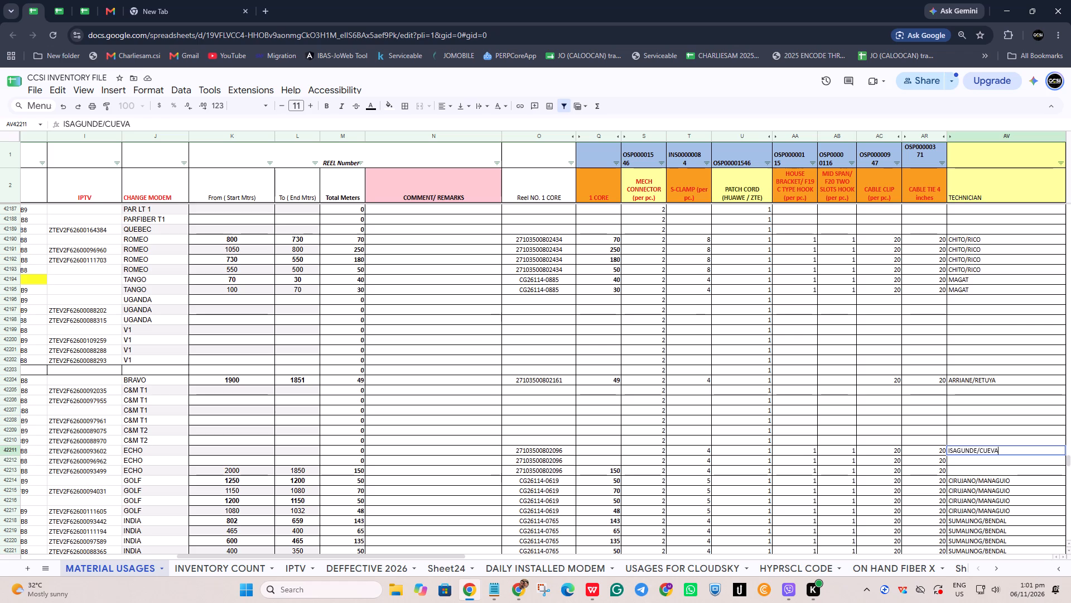
Copy the technician entry from row 42211 to ECHO rows 42212 and 42213.
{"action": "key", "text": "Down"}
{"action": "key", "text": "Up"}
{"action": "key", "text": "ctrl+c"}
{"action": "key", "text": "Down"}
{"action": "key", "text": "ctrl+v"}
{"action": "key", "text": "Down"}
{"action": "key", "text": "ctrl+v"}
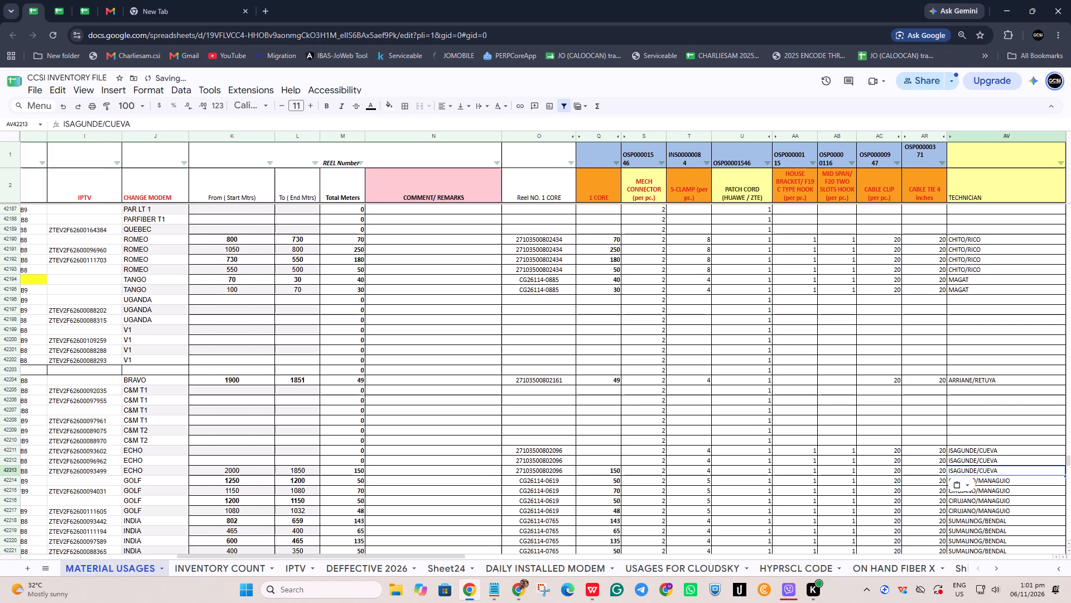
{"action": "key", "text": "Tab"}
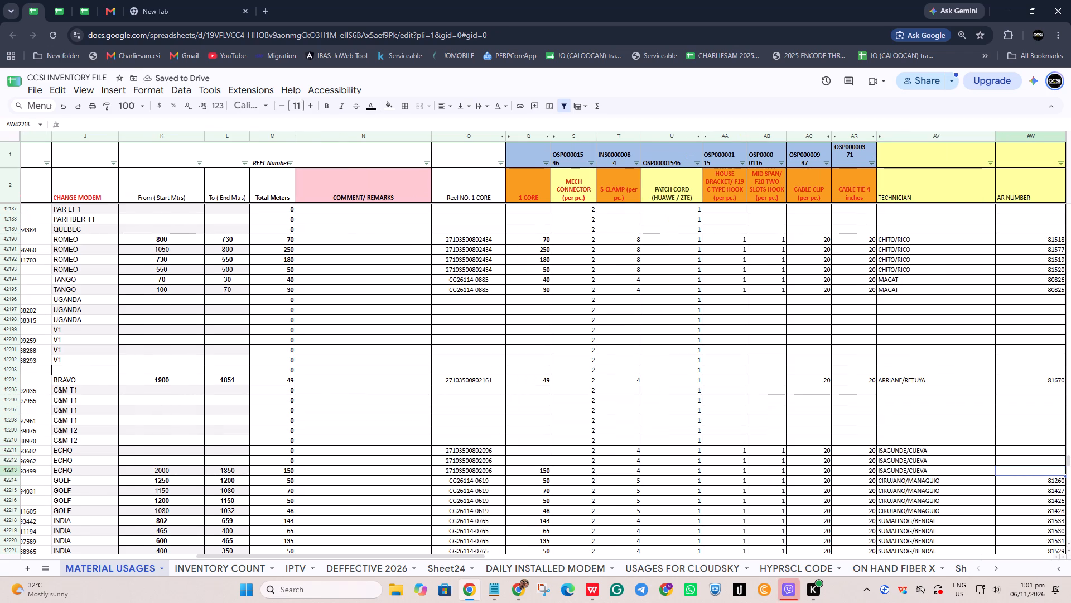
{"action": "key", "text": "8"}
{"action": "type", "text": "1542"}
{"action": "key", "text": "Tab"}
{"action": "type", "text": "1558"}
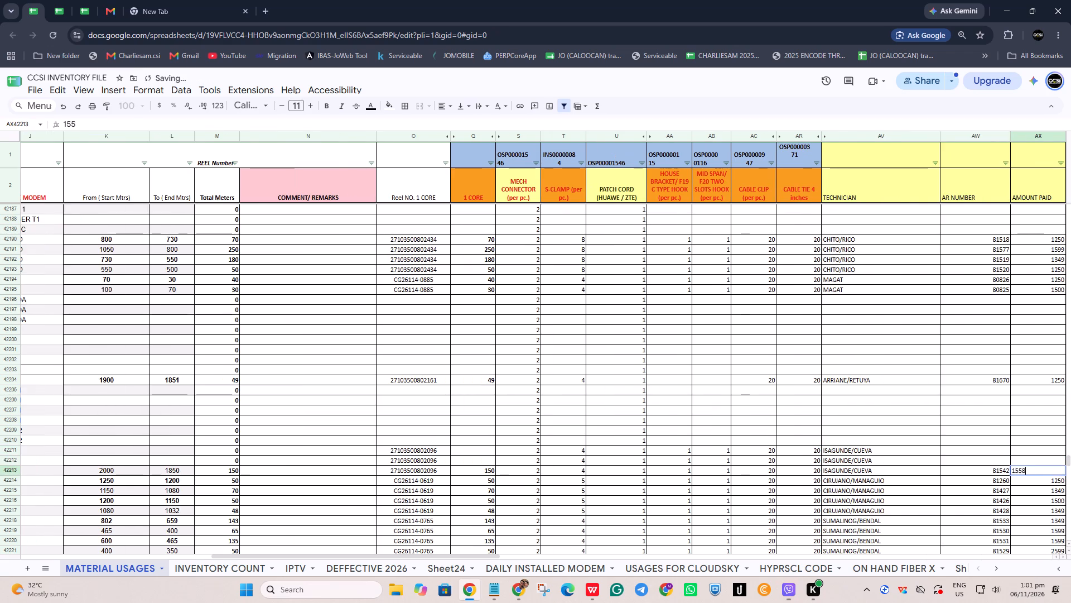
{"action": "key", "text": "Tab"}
Review row 42213's date, account and customer number details at the start of the row.
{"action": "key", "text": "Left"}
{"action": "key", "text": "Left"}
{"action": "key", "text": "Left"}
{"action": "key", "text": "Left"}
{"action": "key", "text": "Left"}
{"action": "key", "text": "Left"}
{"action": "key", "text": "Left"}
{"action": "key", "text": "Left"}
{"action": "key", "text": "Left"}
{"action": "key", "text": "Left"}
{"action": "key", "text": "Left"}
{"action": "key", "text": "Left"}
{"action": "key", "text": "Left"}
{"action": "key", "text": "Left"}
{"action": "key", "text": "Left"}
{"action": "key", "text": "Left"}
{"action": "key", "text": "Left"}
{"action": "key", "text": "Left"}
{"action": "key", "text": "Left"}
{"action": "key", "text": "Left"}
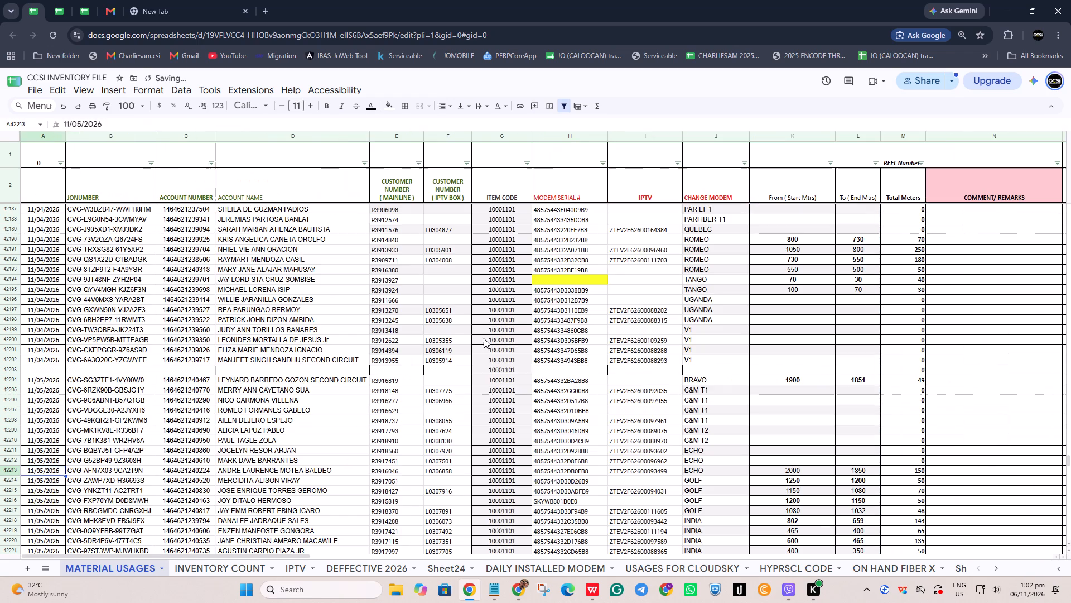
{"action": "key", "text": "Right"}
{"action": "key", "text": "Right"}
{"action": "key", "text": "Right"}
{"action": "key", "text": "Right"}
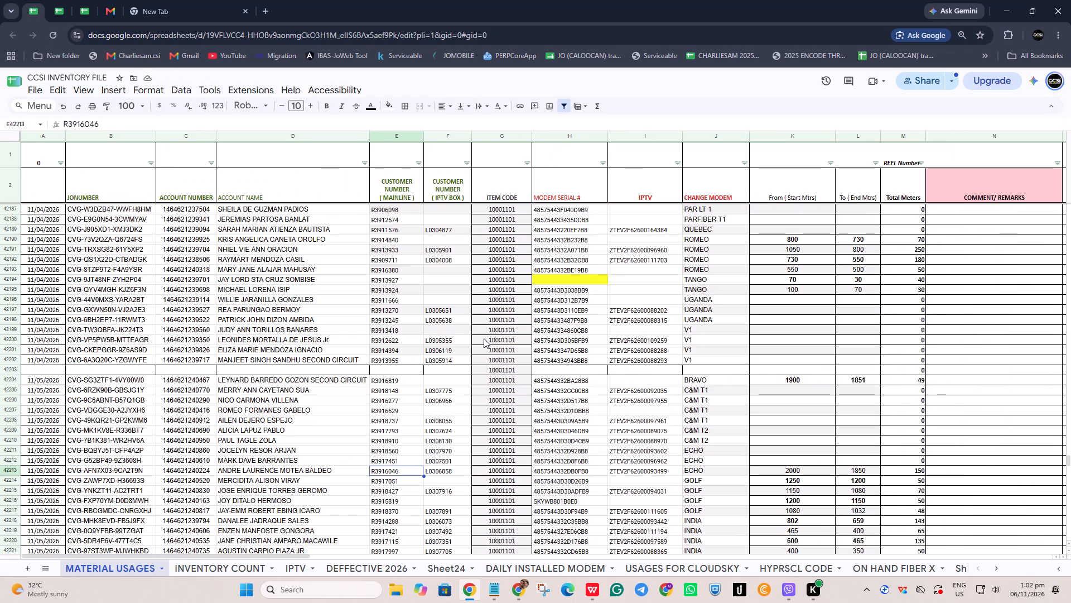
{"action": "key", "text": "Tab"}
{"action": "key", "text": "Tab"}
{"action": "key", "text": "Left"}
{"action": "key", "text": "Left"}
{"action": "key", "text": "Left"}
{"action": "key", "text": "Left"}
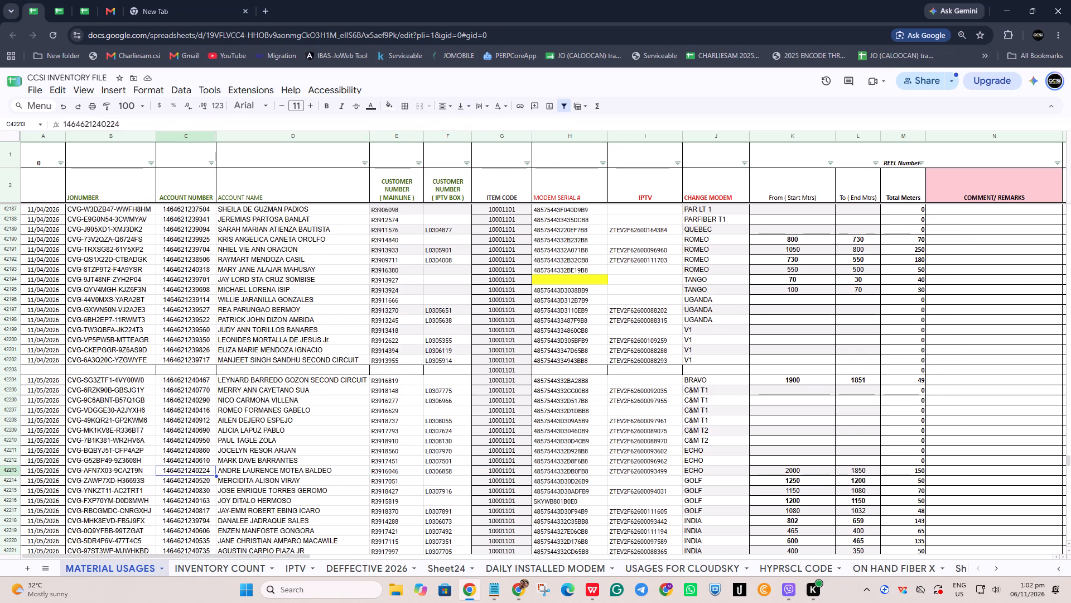
Enter start meter 1850 and end meter 1750 for the ECHO installation in row 42211.
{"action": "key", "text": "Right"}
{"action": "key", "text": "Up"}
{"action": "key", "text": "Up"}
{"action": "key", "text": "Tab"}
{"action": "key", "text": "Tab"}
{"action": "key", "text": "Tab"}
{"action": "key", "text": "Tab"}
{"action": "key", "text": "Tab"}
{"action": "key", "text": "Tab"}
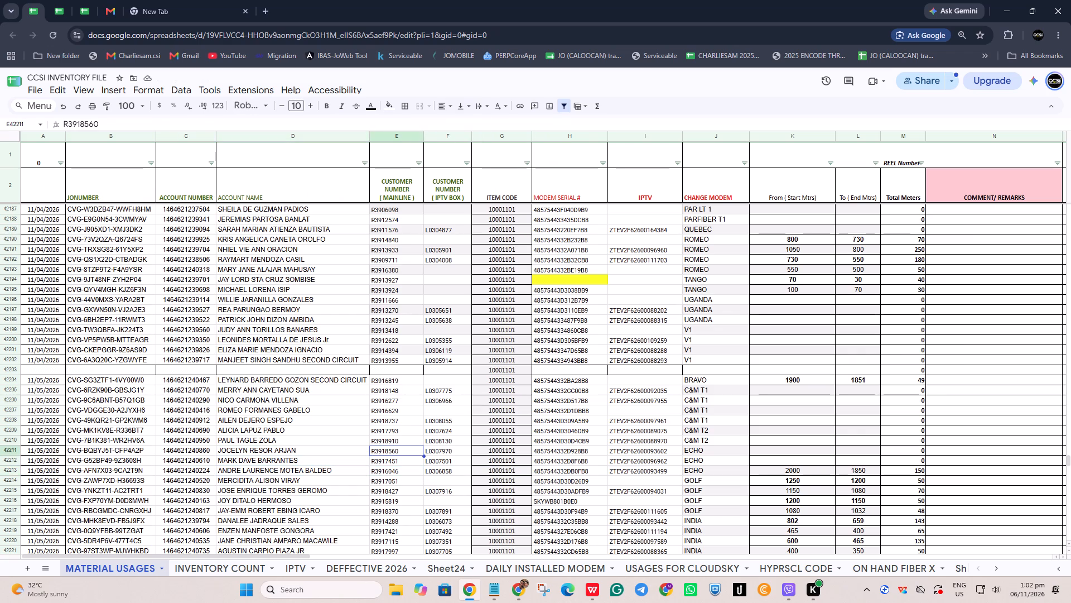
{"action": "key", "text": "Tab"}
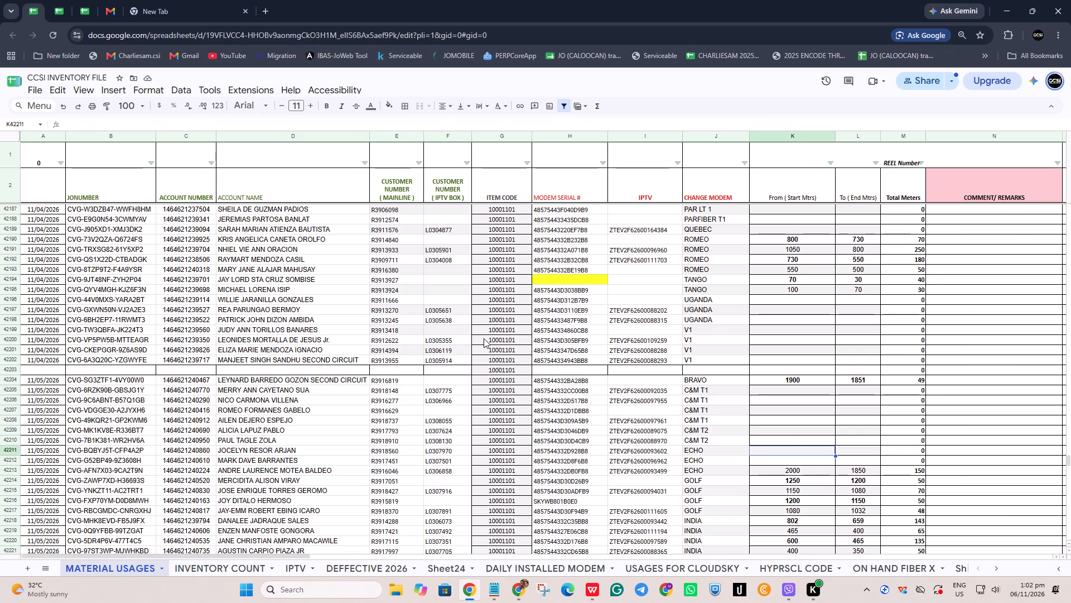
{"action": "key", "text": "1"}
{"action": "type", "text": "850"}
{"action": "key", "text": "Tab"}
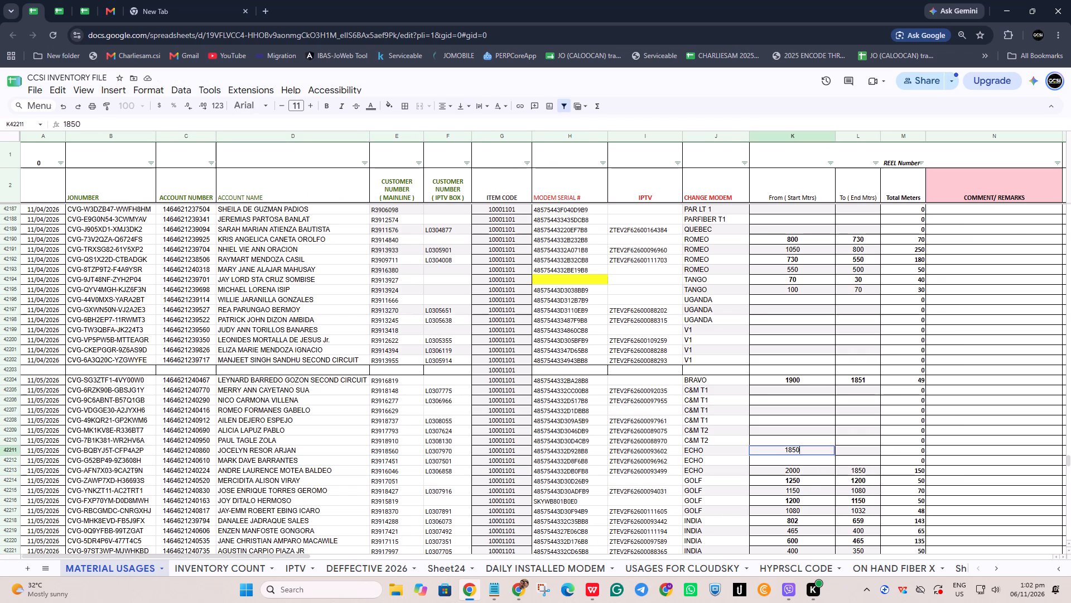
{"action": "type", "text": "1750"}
Enter 100 as the 1 CORE quantity for ECHO row 42211.
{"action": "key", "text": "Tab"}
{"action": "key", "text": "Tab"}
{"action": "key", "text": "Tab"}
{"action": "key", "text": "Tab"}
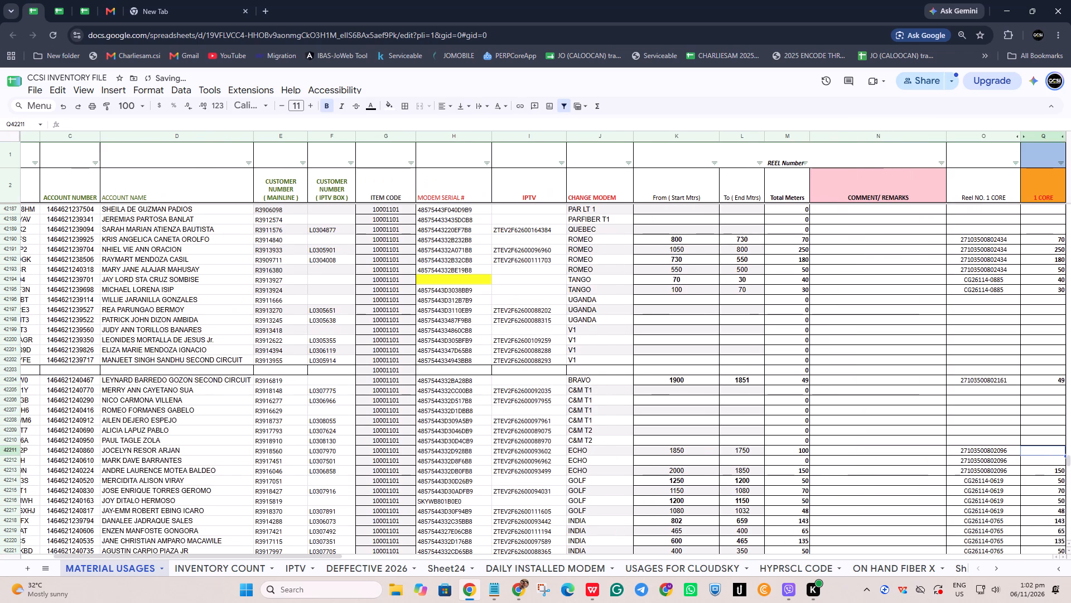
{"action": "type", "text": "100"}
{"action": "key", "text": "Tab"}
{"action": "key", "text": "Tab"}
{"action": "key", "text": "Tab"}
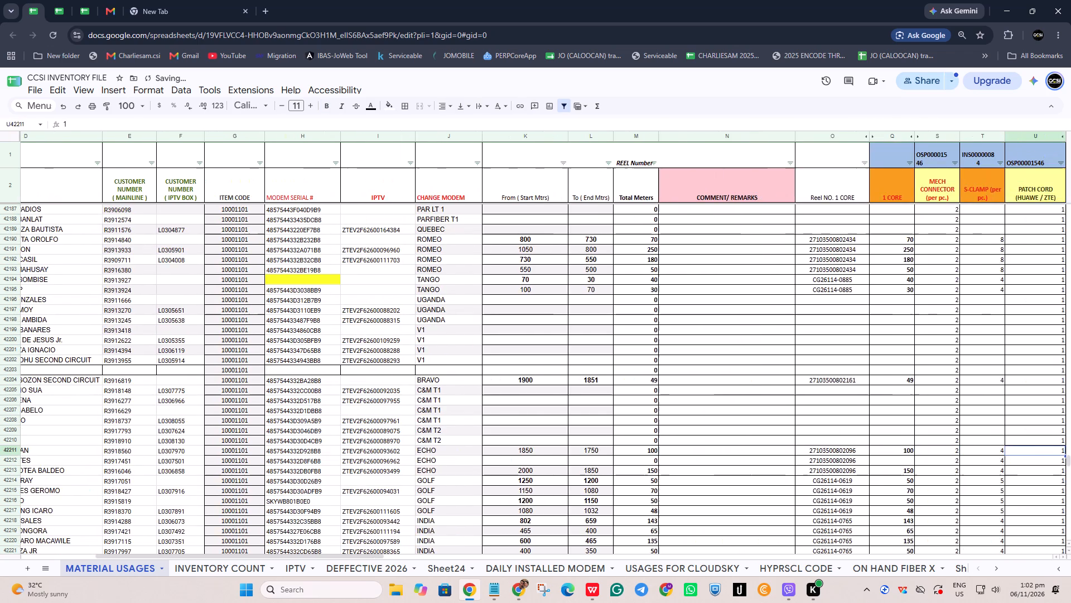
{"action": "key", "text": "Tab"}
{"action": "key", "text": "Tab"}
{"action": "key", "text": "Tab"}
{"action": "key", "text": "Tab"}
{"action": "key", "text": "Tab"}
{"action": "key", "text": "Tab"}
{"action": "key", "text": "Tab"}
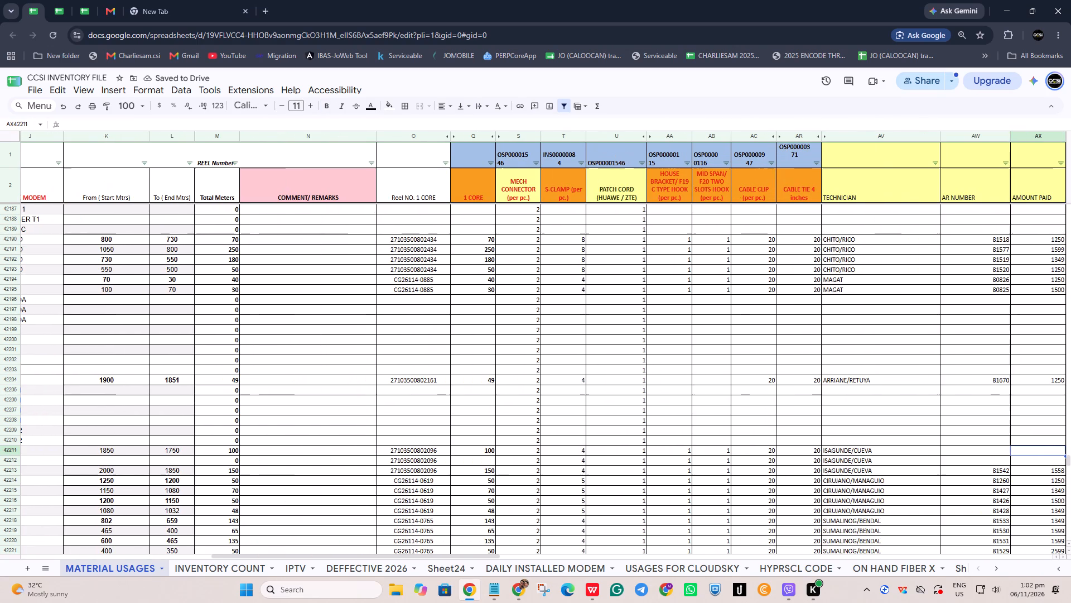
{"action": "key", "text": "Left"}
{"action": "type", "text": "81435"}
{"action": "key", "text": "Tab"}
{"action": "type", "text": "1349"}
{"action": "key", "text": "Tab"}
Review the job number, account and customer details of ECHO row 42212.
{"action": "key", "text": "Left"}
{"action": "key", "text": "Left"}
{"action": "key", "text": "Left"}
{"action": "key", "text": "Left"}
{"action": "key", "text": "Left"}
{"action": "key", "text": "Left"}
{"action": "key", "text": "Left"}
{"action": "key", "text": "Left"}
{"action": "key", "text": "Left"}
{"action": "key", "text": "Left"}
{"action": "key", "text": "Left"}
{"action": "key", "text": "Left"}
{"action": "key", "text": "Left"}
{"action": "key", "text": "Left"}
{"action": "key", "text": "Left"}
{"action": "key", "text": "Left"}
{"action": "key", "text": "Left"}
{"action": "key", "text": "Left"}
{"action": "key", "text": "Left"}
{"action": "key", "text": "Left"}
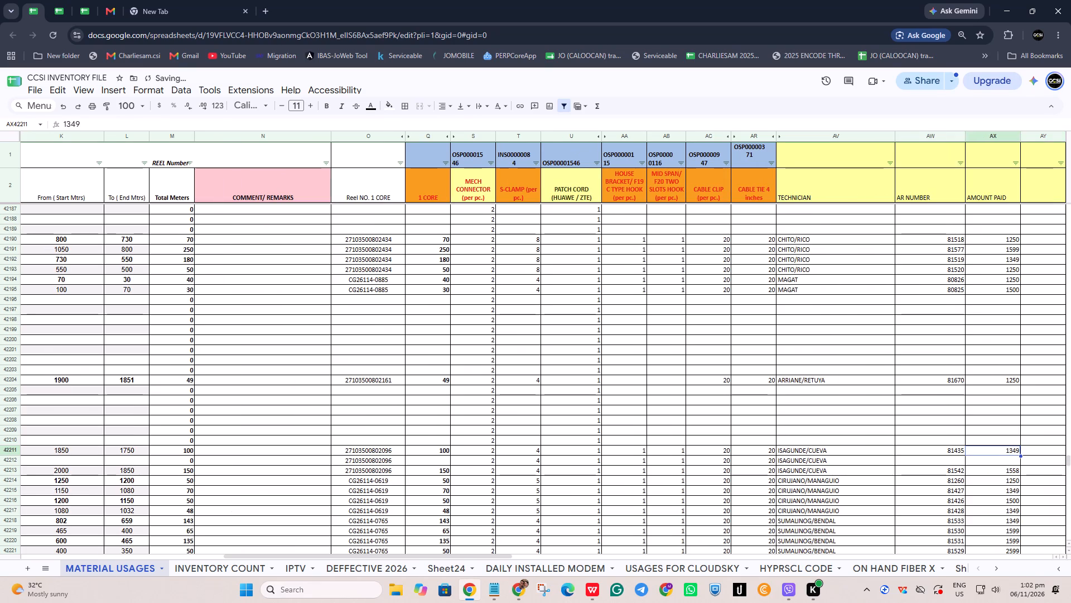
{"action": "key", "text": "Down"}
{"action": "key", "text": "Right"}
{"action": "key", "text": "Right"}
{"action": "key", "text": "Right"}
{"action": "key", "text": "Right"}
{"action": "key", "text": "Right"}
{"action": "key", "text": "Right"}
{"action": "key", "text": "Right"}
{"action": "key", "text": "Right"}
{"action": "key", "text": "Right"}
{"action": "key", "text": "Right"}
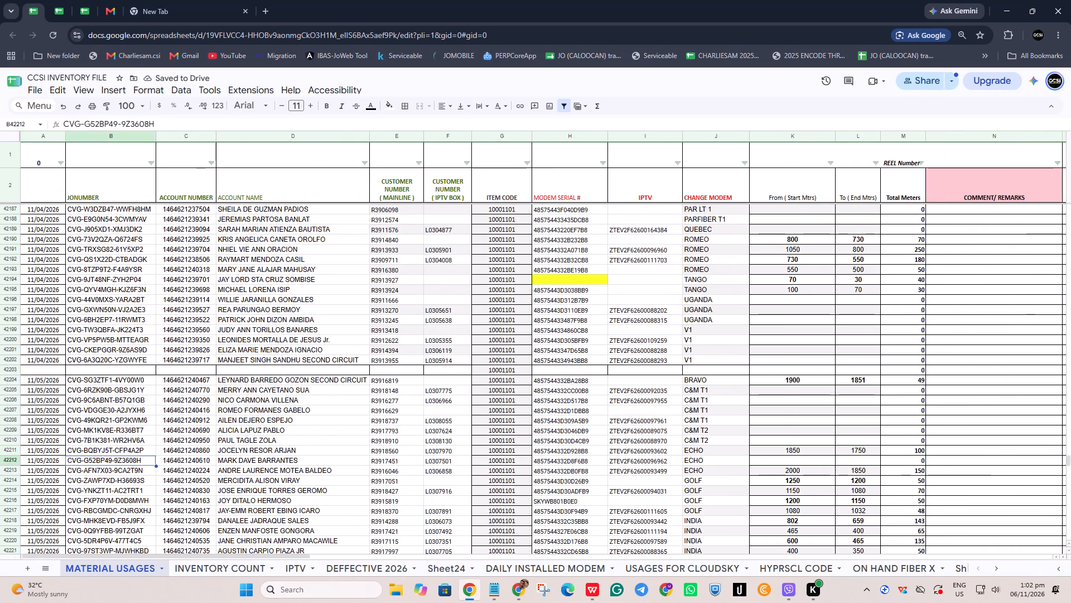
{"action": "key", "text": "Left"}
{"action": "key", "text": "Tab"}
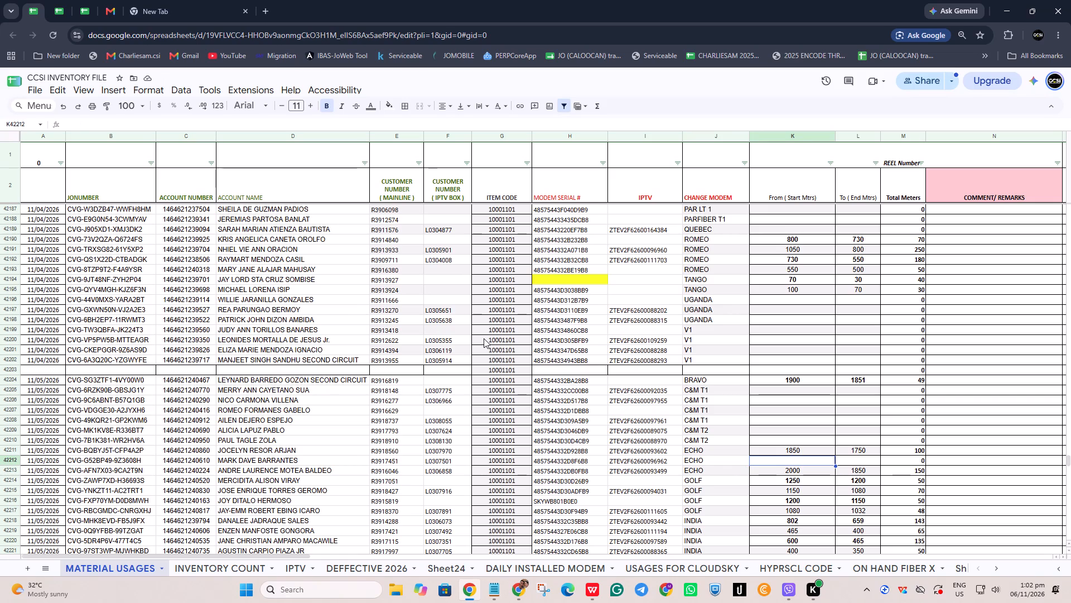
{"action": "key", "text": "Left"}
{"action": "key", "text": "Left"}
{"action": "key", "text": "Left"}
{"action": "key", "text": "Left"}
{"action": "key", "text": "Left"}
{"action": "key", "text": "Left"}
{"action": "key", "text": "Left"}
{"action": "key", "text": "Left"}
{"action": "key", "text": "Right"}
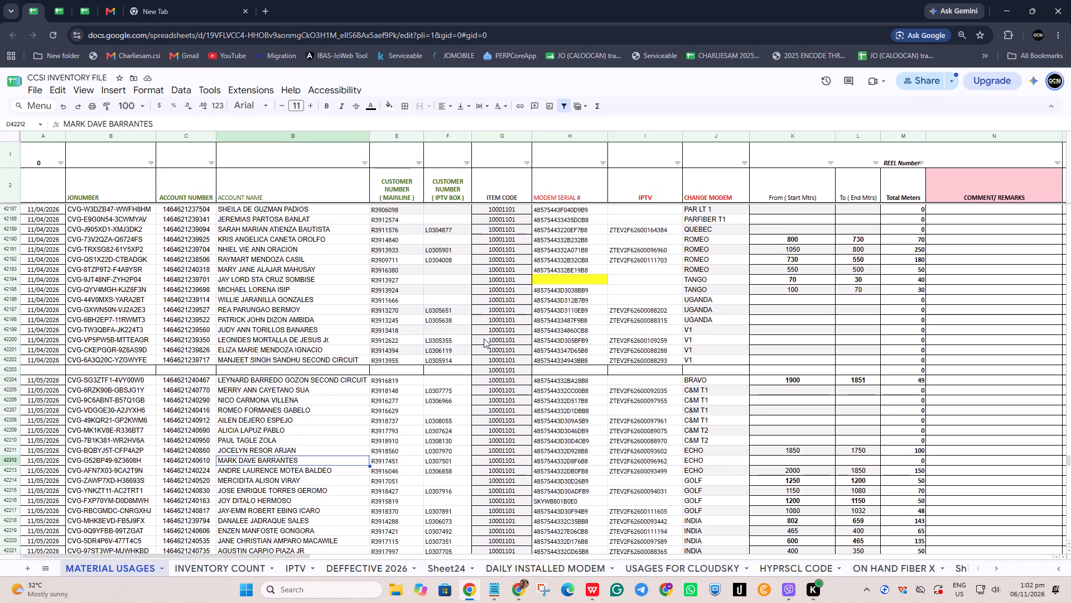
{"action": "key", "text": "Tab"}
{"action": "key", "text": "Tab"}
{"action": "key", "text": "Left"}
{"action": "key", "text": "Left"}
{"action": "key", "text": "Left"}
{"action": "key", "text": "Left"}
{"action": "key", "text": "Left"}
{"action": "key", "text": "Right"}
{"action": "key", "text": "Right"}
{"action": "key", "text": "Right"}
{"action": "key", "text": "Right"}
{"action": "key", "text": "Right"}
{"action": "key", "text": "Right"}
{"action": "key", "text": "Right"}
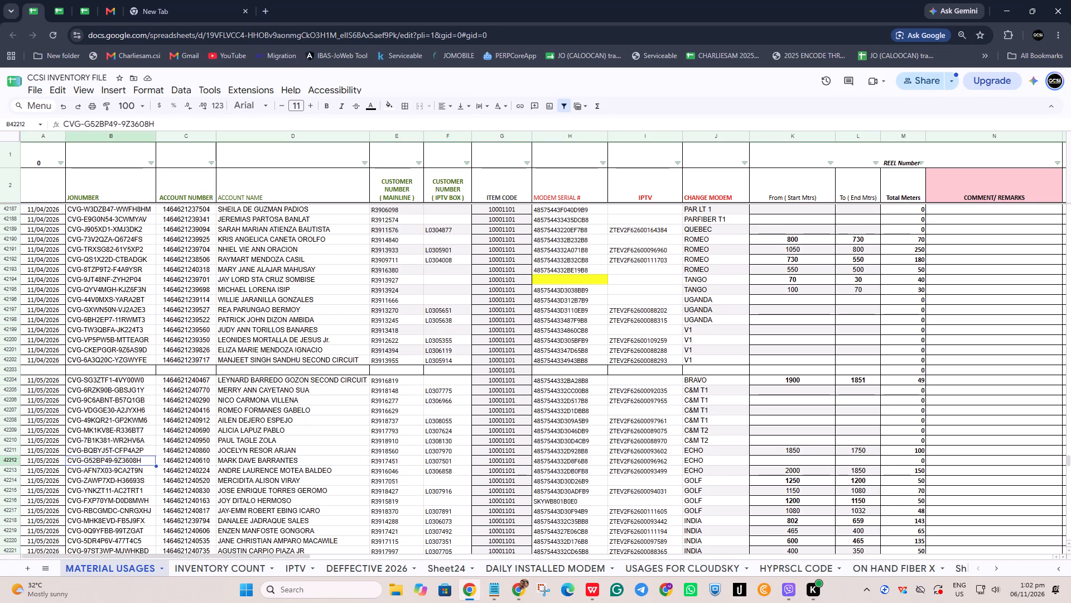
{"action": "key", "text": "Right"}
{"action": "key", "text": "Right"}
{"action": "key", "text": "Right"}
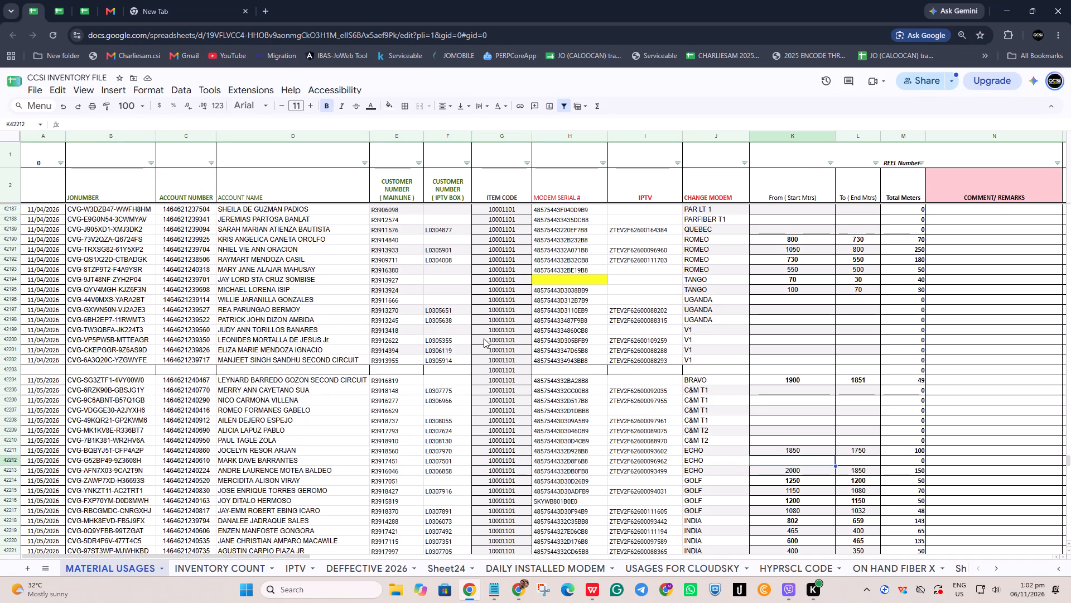
Enter 100 as the start meter for the ECHO installation in row 42212.
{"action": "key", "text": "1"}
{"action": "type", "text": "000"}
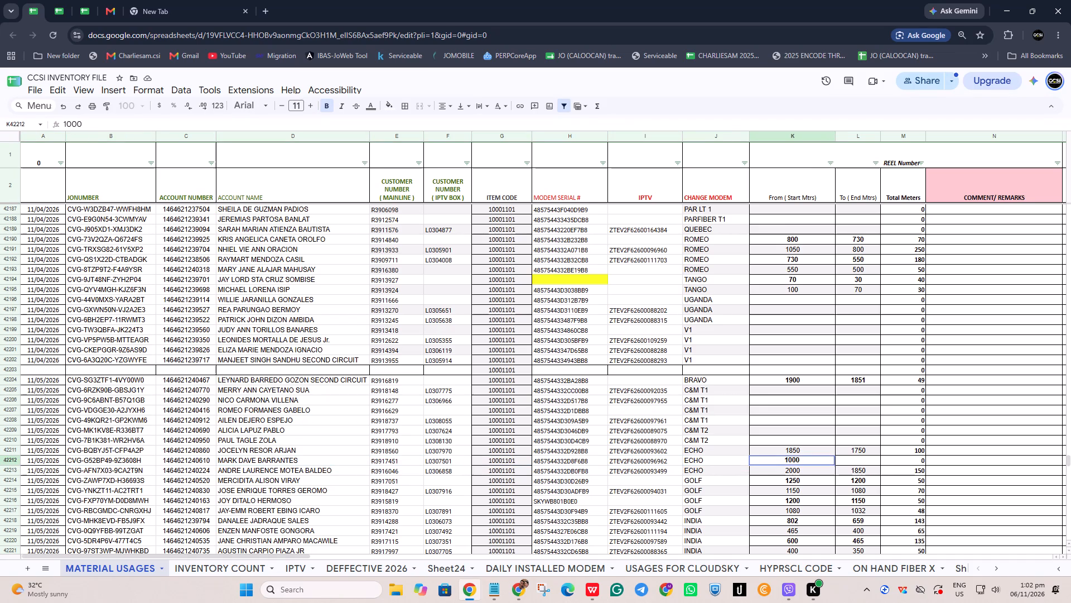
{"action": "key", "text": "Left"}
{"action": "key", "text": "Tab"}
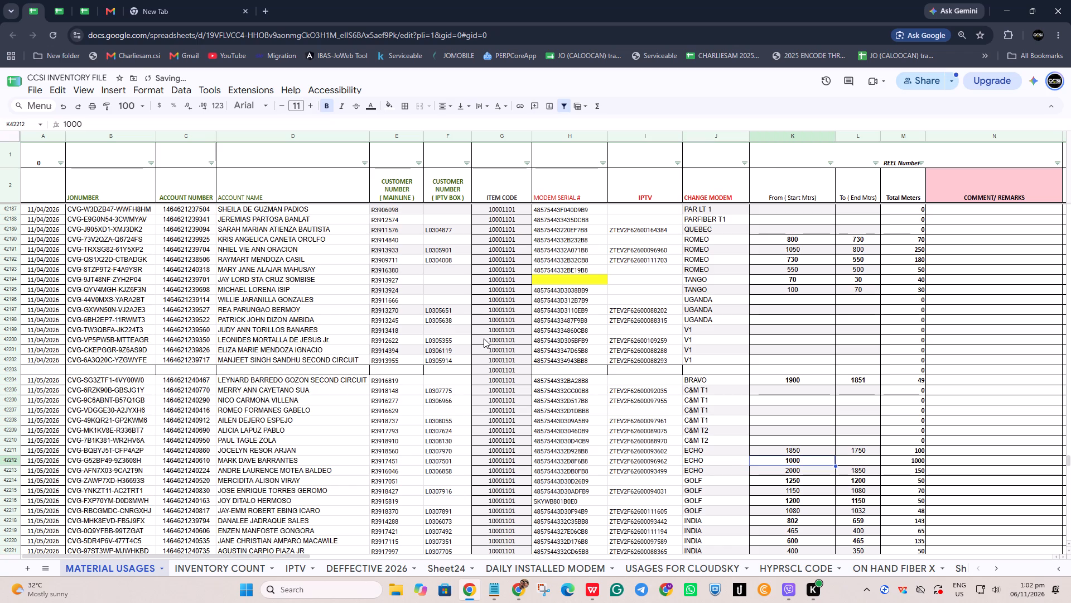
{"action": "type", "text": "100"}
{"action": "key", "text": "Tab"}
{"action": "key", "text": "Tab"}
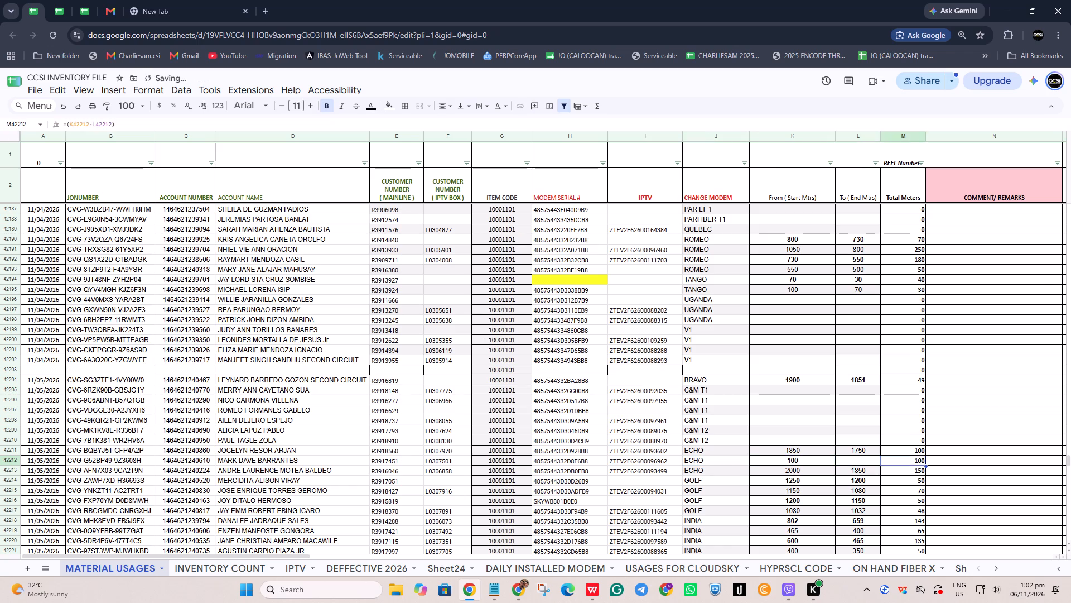
Change the 1 CORE reel number of ECHO row 42212 to CG26114-0763.
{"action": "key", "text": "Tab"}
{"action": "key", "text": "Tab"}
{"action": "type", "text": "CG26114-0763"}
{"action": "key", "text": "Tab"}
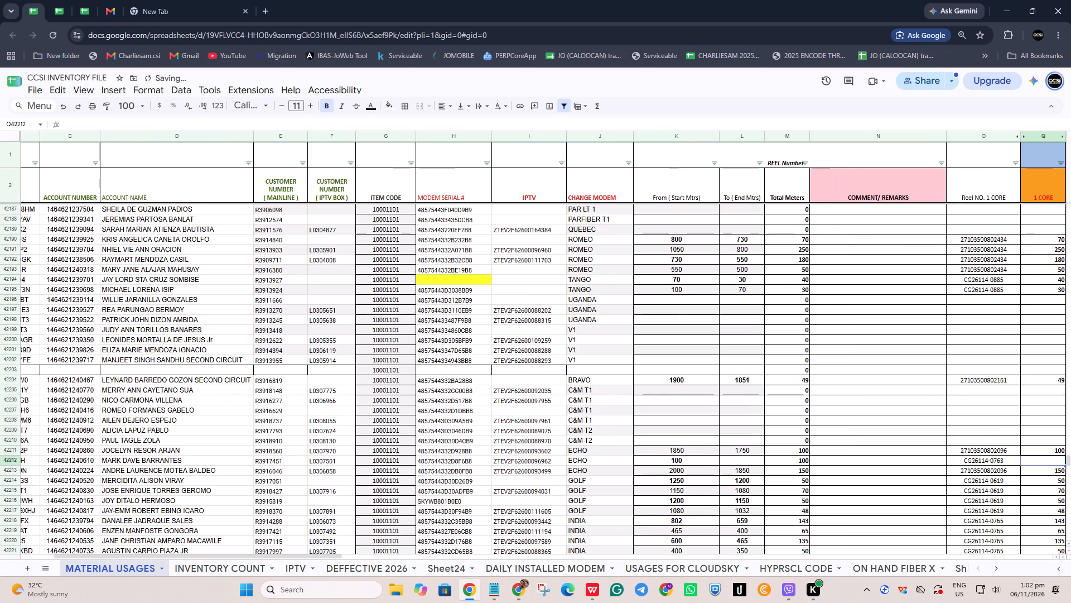
Check the meter, team and modem serial entries of ECHO row 42212.
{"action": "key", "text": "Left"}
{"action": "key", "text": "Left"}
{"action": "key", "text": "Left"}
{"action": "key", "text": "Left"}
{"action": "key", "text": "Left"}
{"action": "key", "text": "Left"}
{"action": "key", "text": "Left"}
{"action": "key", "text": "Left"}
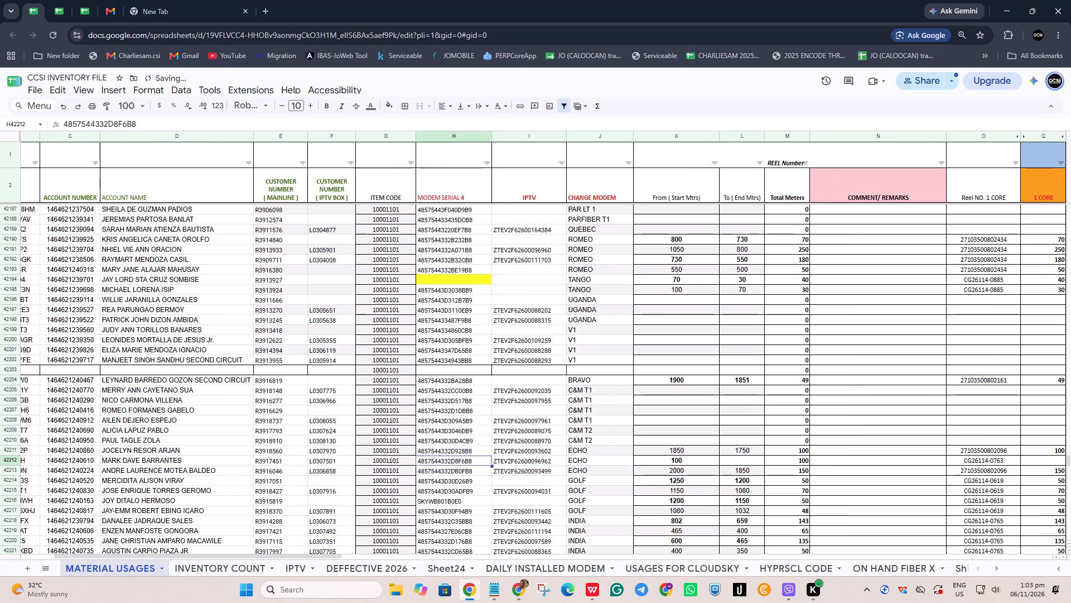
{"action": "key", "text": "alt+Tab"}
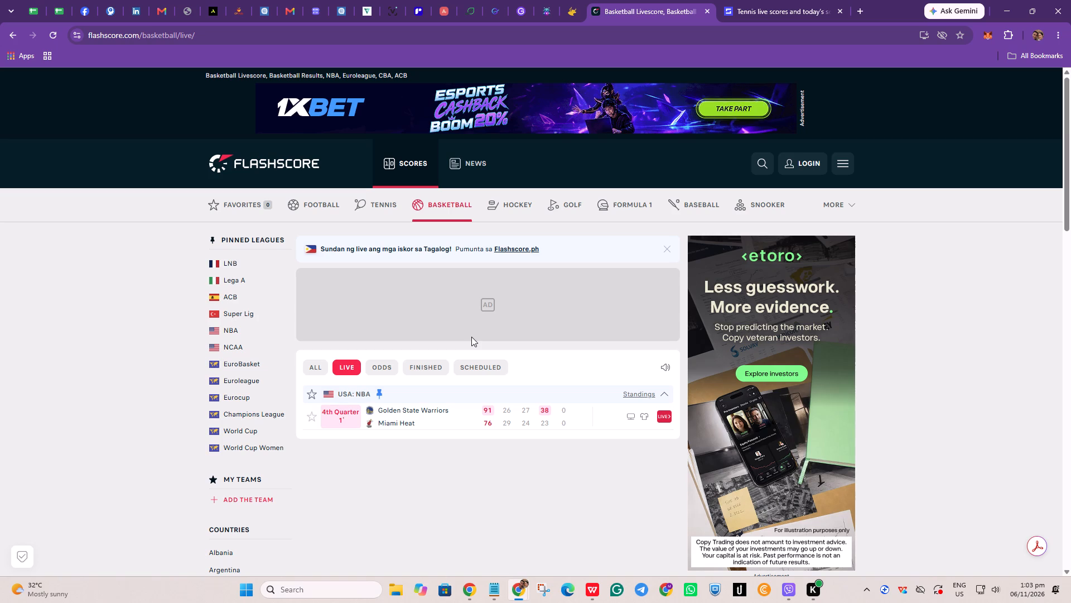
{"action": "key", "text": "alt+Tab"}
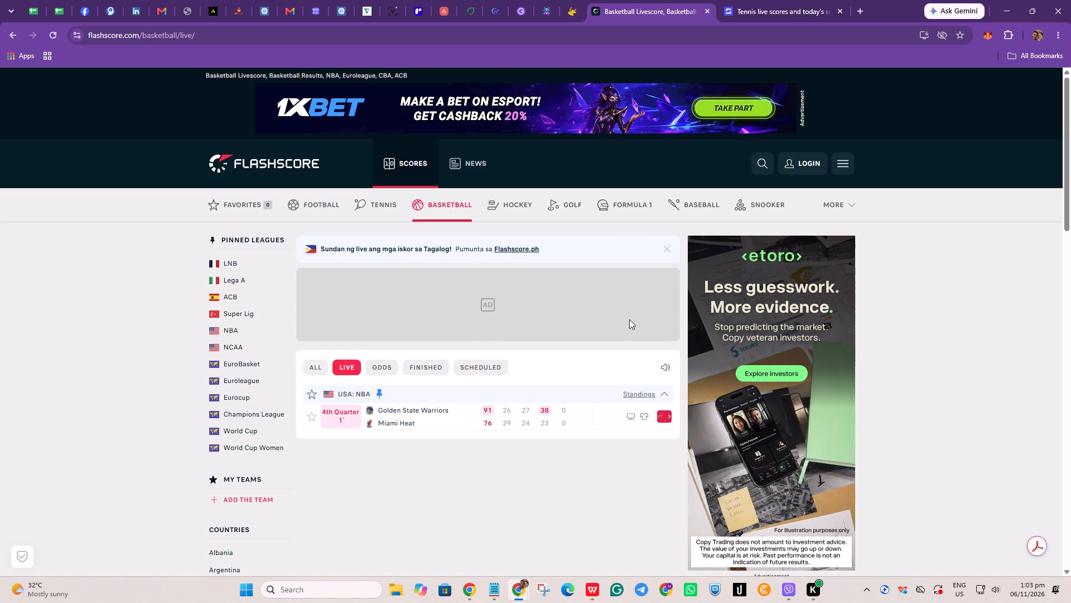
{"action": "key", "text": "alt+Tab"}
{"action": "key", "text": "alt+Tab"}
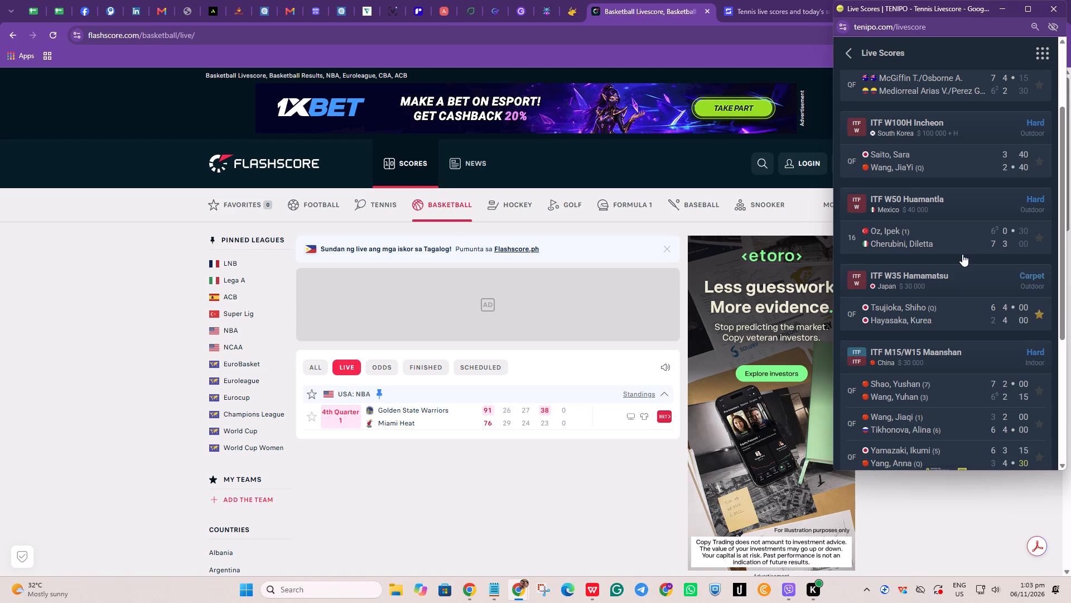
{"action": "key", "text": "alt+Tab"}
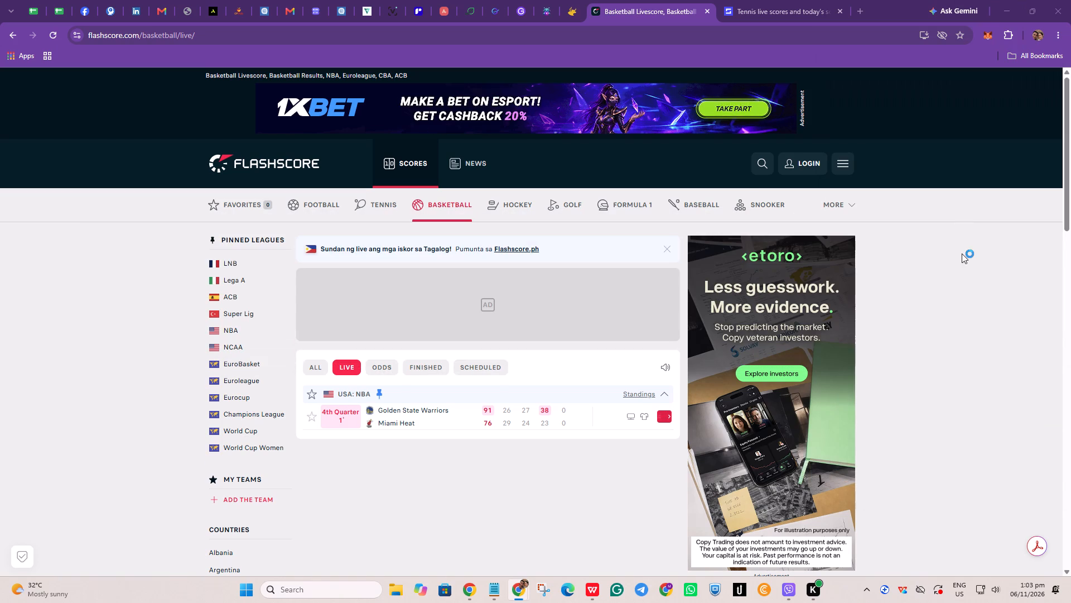